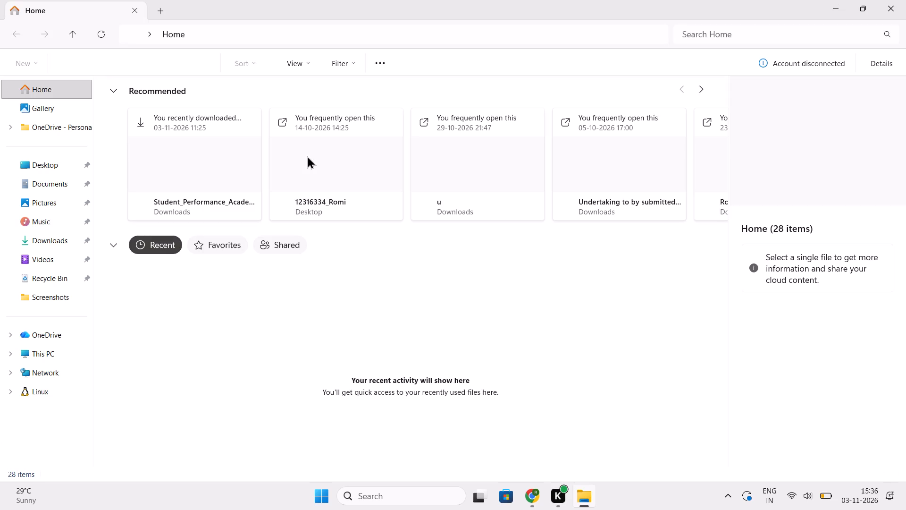
{"action": "left_click", "coordinate": [45, 234]}
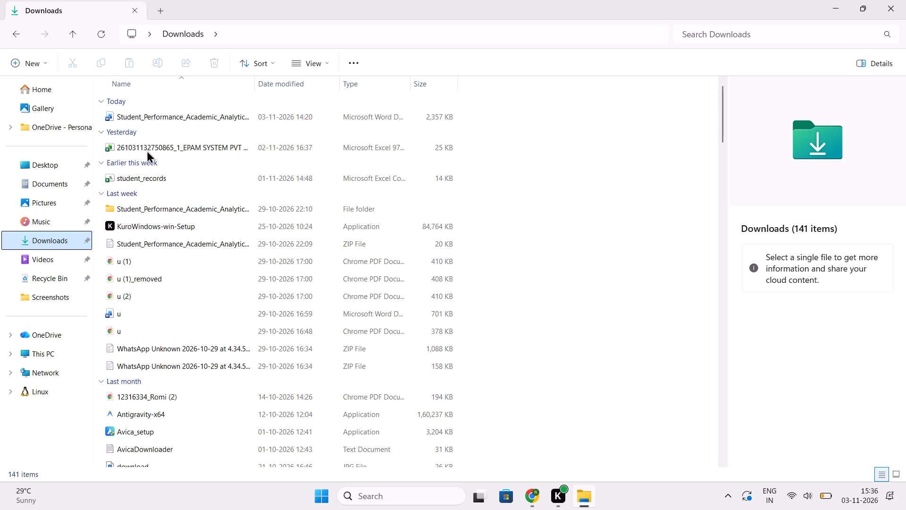
{"action": "double_click", "coordinate": [165, 210]}
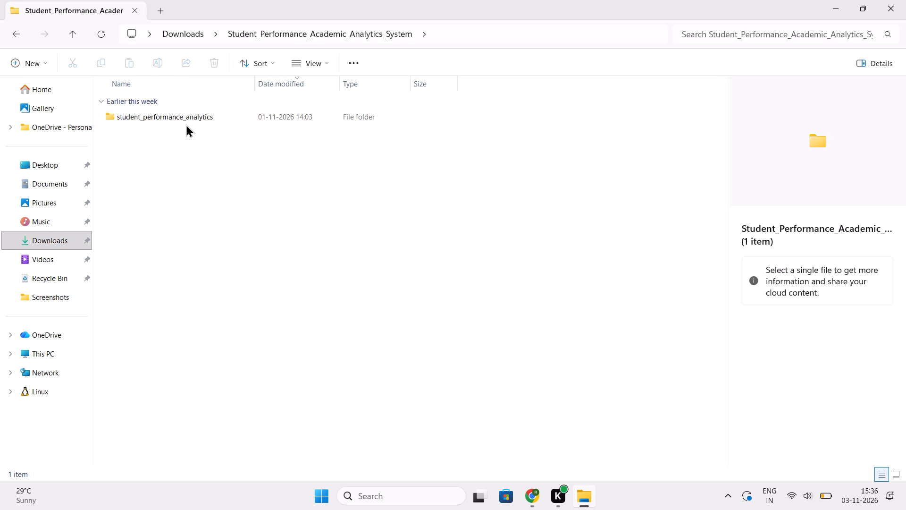
{"action": "double_click", "coordinate": [186, 119]}
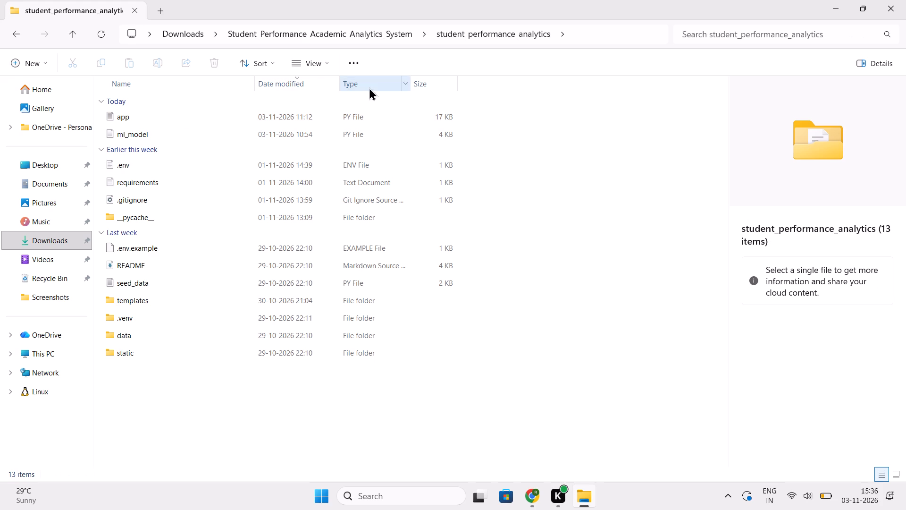
Open a command prompt (cmd) at the student_performance_analytics folder.
{"action": "triple_click", "coordinate": [586, 35]}
{"action": "left_click", "coordinate": [586, 35]}
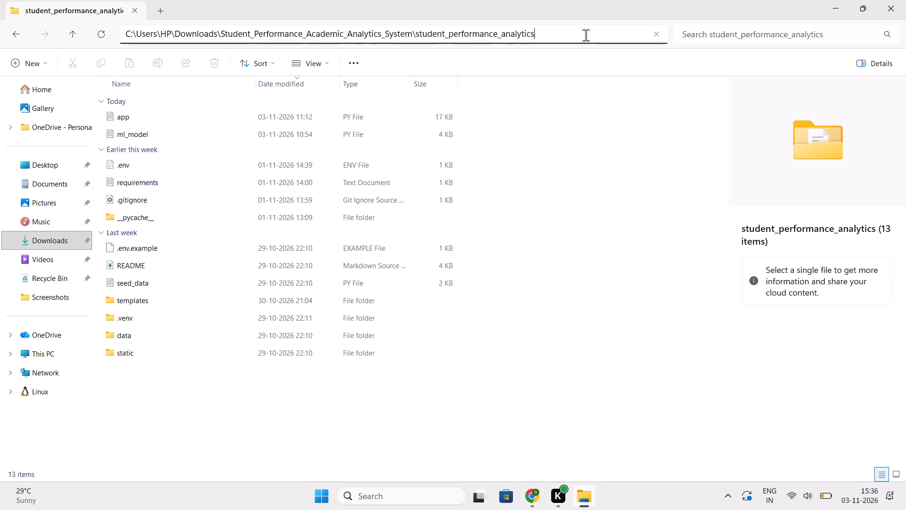
{"action": "key", "text": "BackSpace"}
{"action": "type", "text": "cmd"}
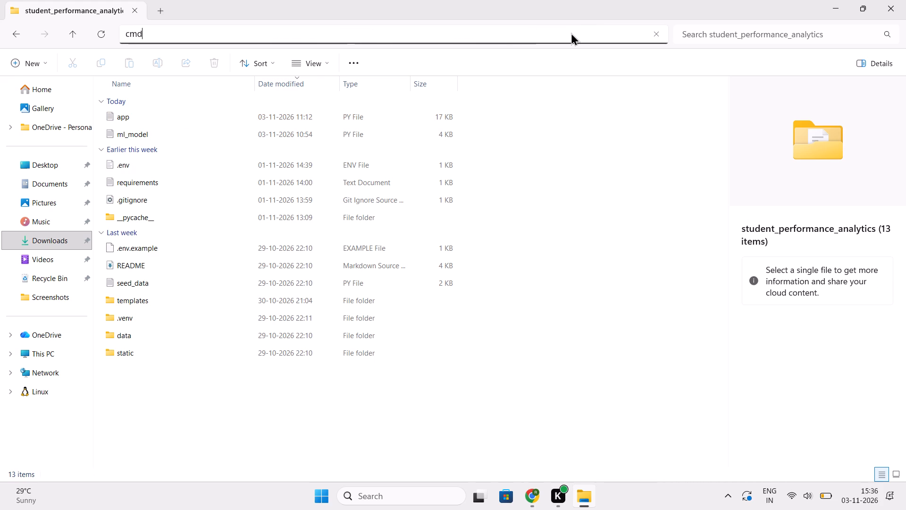
{"action": "key", "text": "Return"}
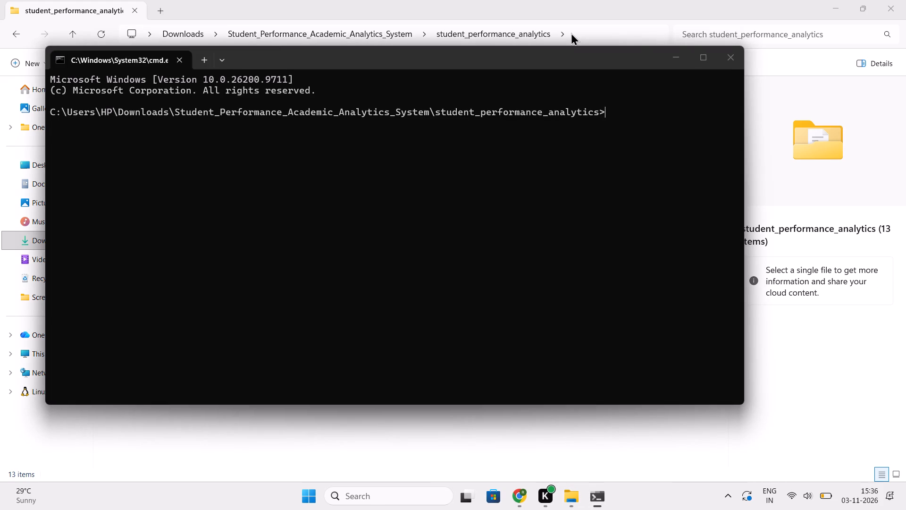
Run "code ." to open the project folder in Visual Studio Code and dismiss the Docker extensions recommendation.
{"action": "type", "text": "code ,"}
{"action": "key", "text": "BackSpace"}
{"action": "key", "text": "BackSpace"}
{"action": "key", "text": "BackSpace"}
{"action": "key", "text": "BackSpace"}
{"action": "key", "text": "BackSpace"}
{"action": "key", "text": "BackSpace"}
{"action": "type", "text": "cmd"}
{"action": "key", "text": "BackSpace"}
{"action": "key", "text": "BackSpace"}
{"action": "type", "text": "od"}
{"action": "key", "text": "space"}
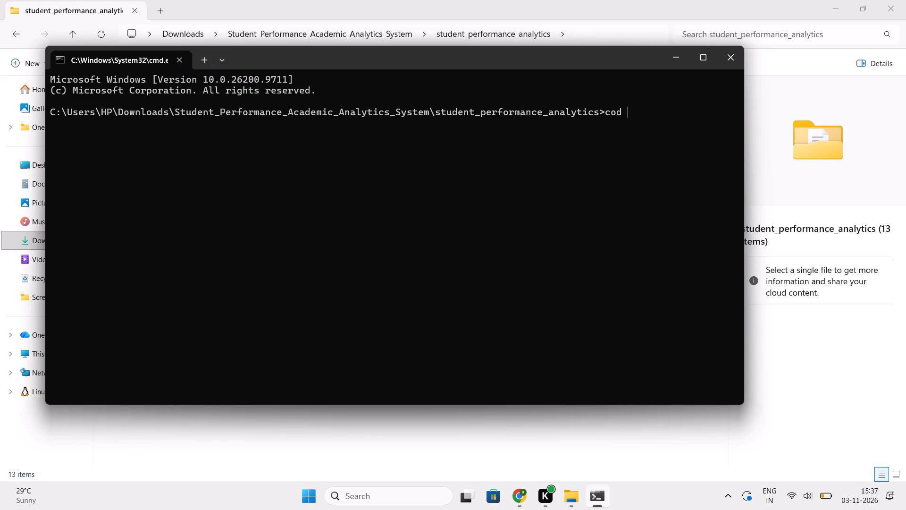
{"action": "key", "text": "BackSpace"}
{"action": "type", "text": "e ."}
{"action": "key", "text": "Return"}
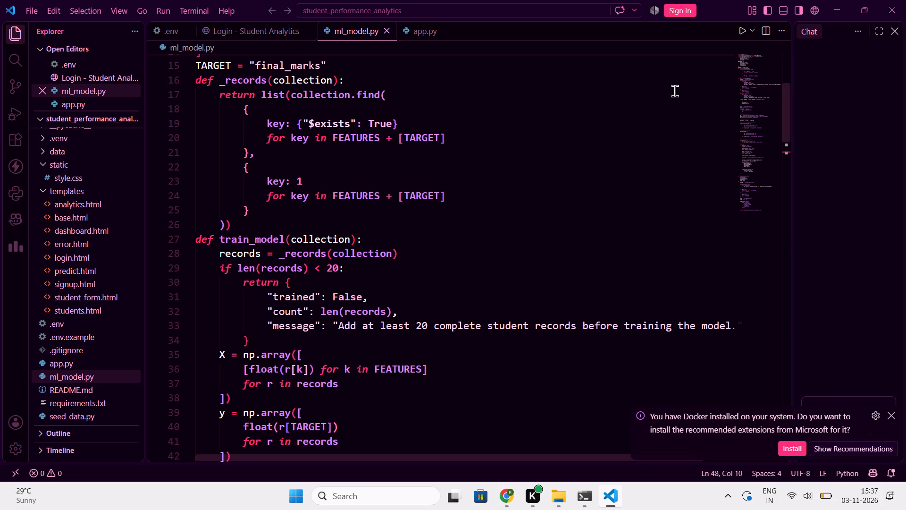
{"action": "left_click", "coordinate": [891, 416]}
{"action": "scroll", "coordinate": [646, 378], "scroll_direction": "up", "scroll_amount": 1}
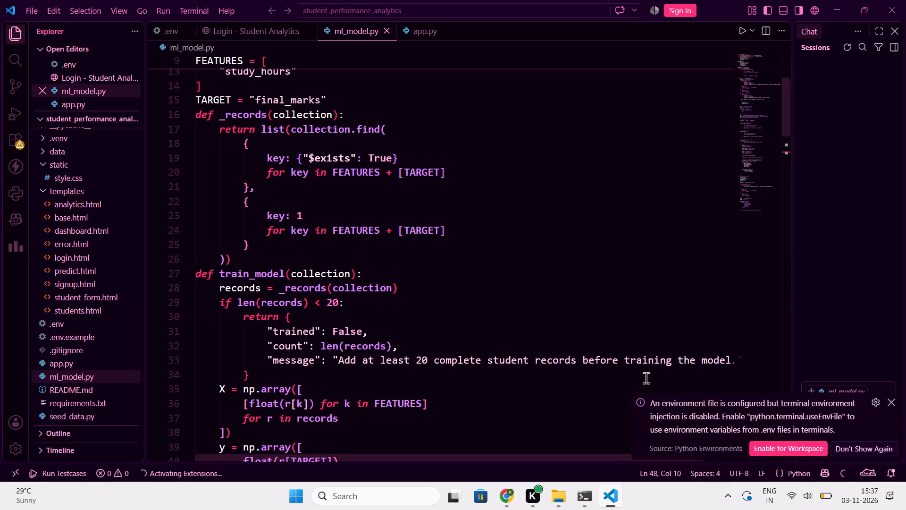
{"action": "left_click", "coordinate": [509, 501]}
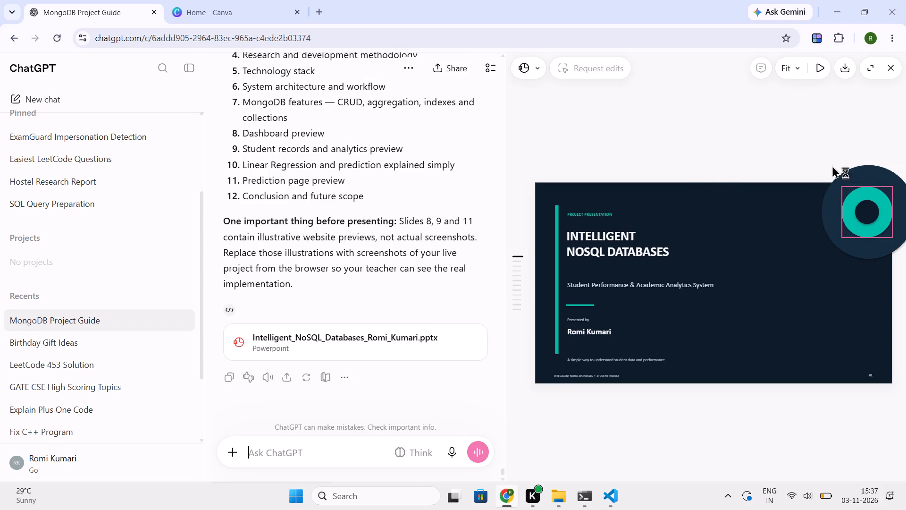
{"action": "scroll", "coordinate": [667, 243], "scroll_direction": "down", "scroll_amount": 1}
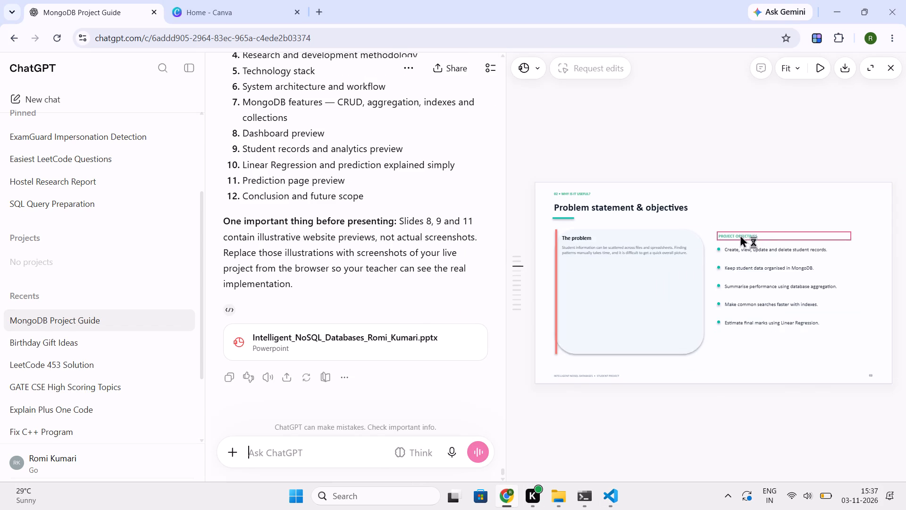
{"action": "scroll", "coordinate": [643, 272], "scroll_direction": "up", "scroll_amount": 1}
{"action": "scroll", "coordinate": [571, 271], "scroll_direction": "down", "scroll_amount": 1}
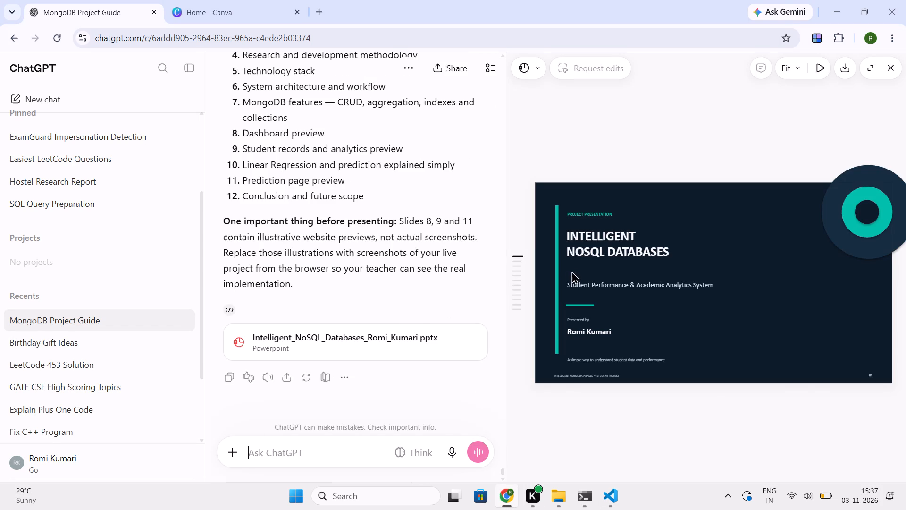
{"action": "scroll", "coordinate": [612, 285], "scroll_direction": "down", "scroll_amount": 5}
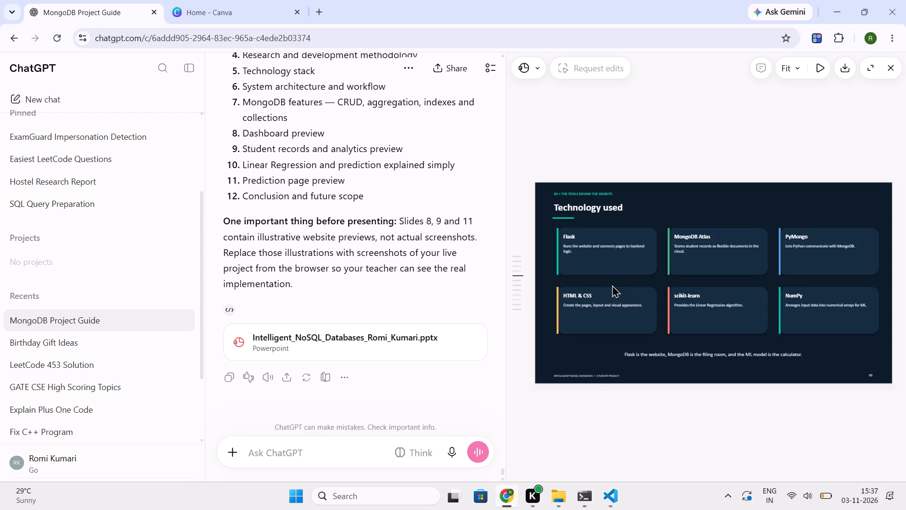
{"action": "scroll", "coordinate": [612, 285], "scroll_direction": "down", "scroll_amount": 6}
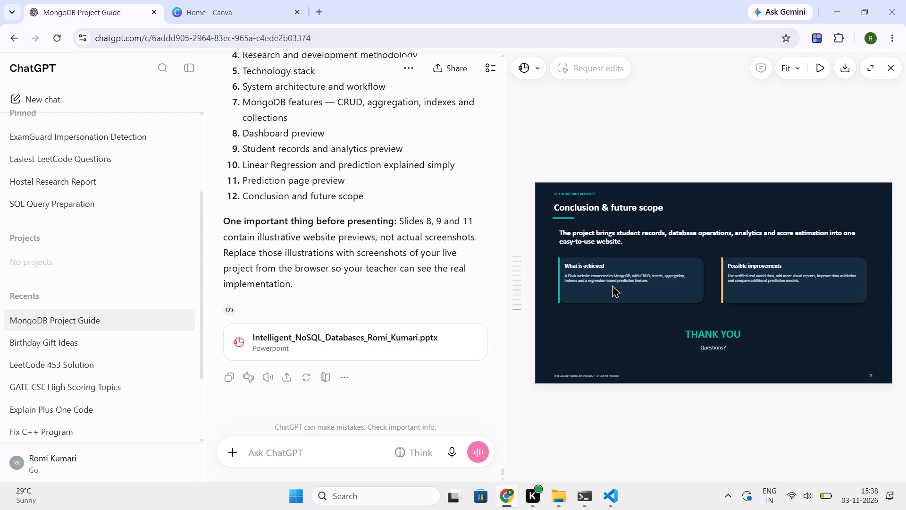
{"action": "scroll", "coordinate": [650, 153], "scroll_direction": "up", "scroll_amount": 1}
{"action": "scroll", "coordinate": [631, 243], "scroll_direction": "up", "scroll_amount": 1}
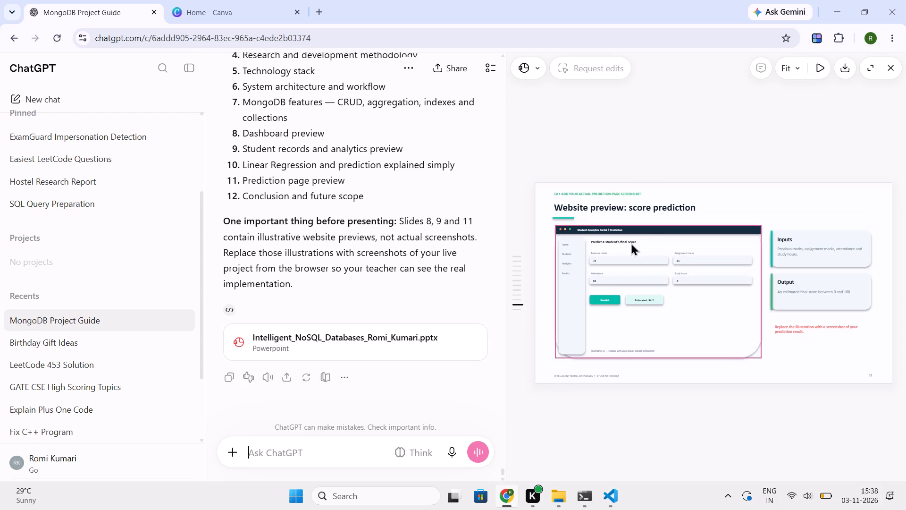
{"action": "scroll", "coordinate": [631, 243], "scroll_direction": "up", "scroll_amount": 1}
{"action": "scroll", "coordinate": [663, 353], "scroll_direction": "up", "scroll_amount": 3}
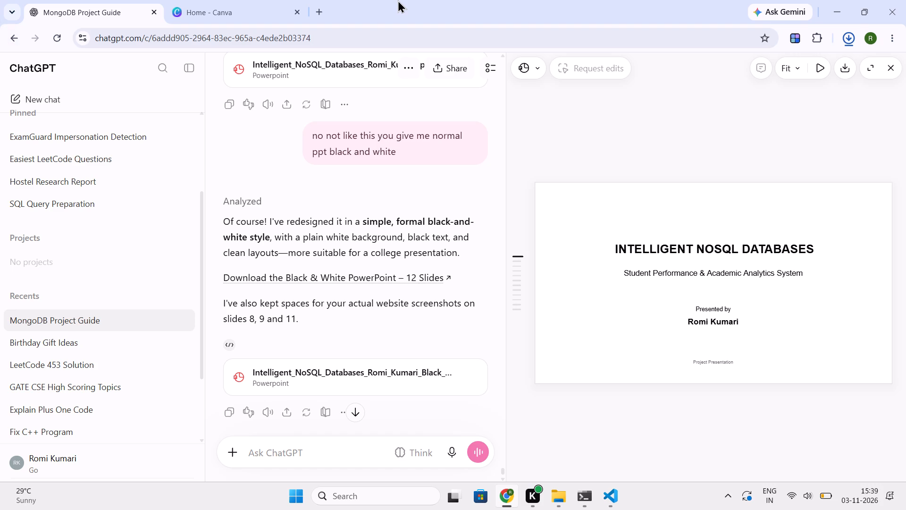
Switch to Canva and create a new blank presentation design.
{"action": "left_click", "coordinate": [259, 0]}
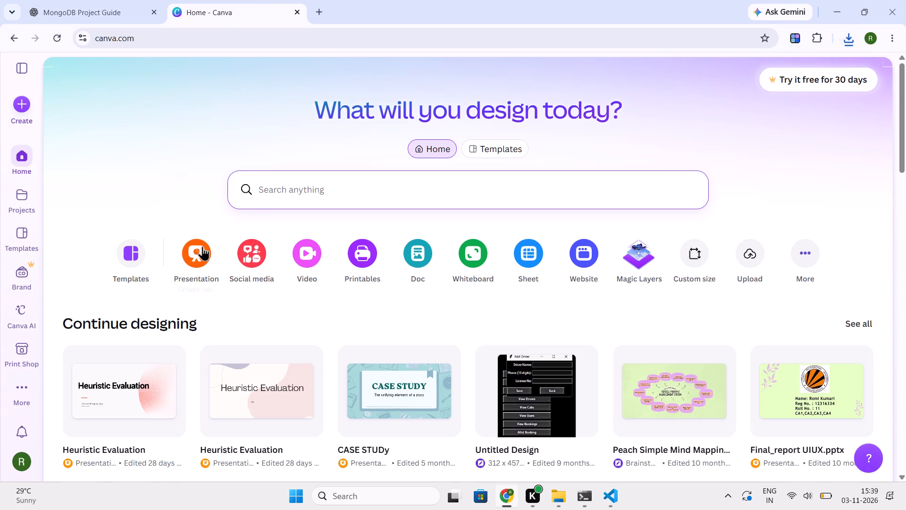
{"action": "left_click", "coordinate": [194, 249]}
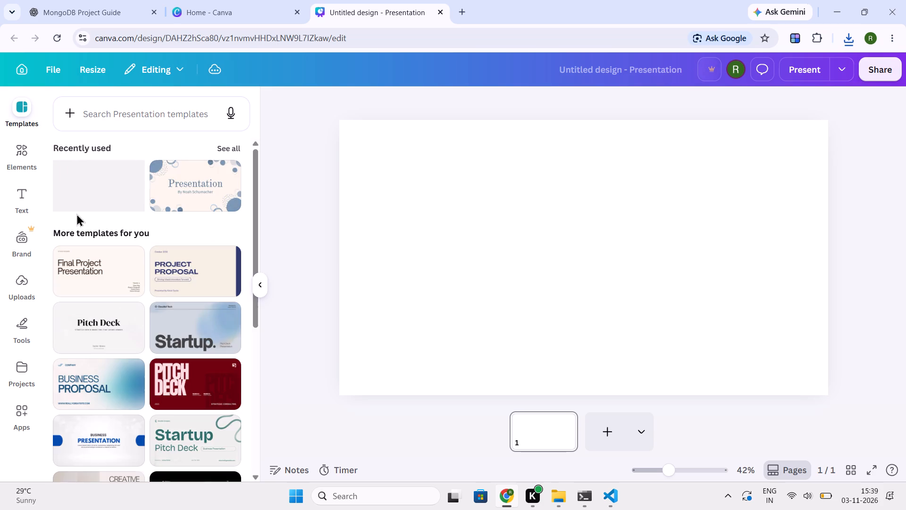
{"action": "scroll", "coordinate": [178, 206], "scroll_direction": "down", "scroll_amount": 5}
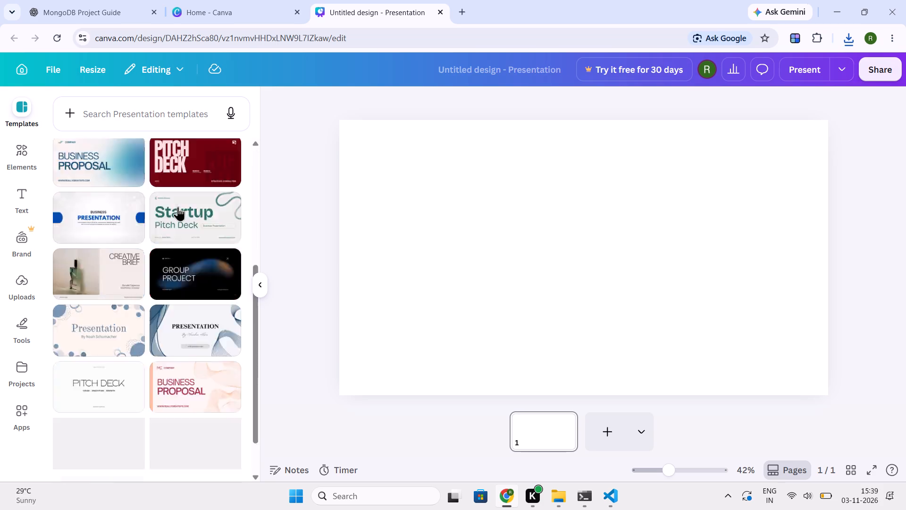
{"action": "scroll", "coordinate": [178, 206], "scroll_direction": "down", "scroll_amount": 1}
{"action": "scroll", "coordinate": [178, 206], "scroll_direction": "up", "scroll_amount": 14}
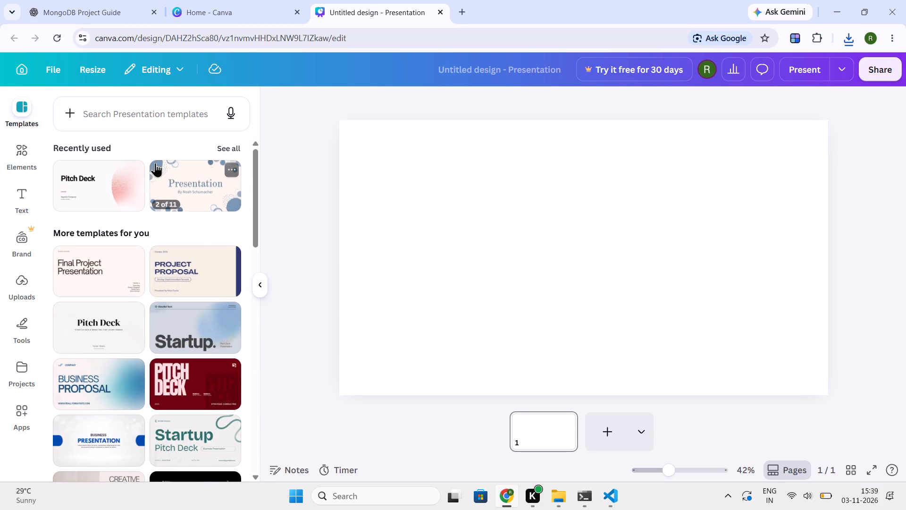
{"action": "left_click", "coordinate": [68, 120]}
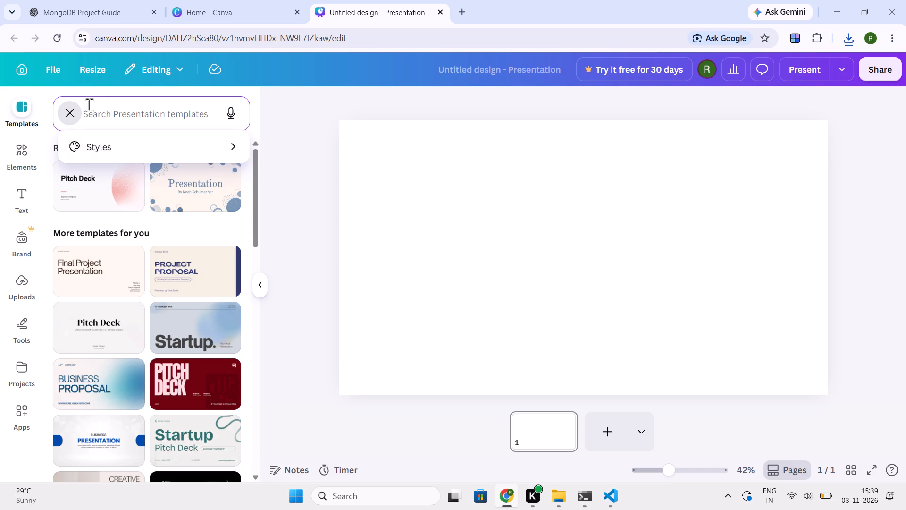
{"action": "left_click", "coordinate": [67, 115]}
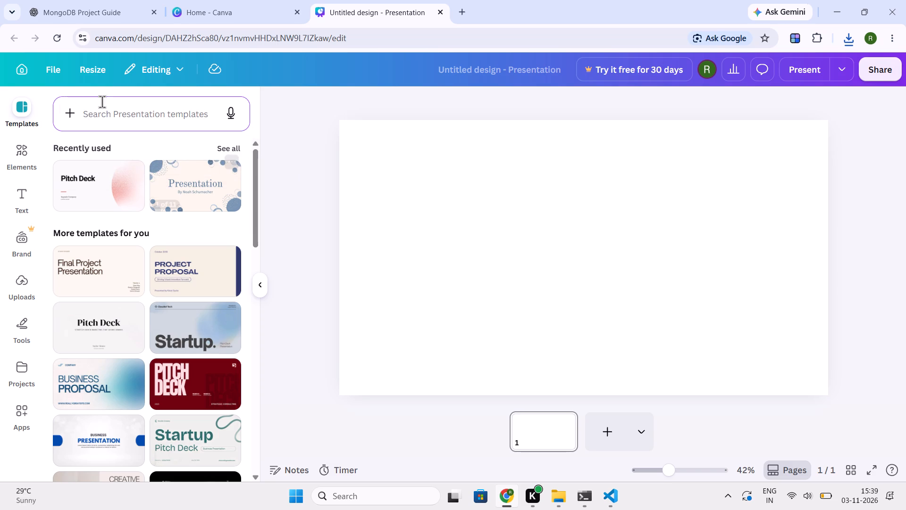
Upload the Intelligent NoSQL Databases Black_White PowerPoint from the Downloads folder into Canva.
{"action": "left_click", "coordinate": [49, 68]}
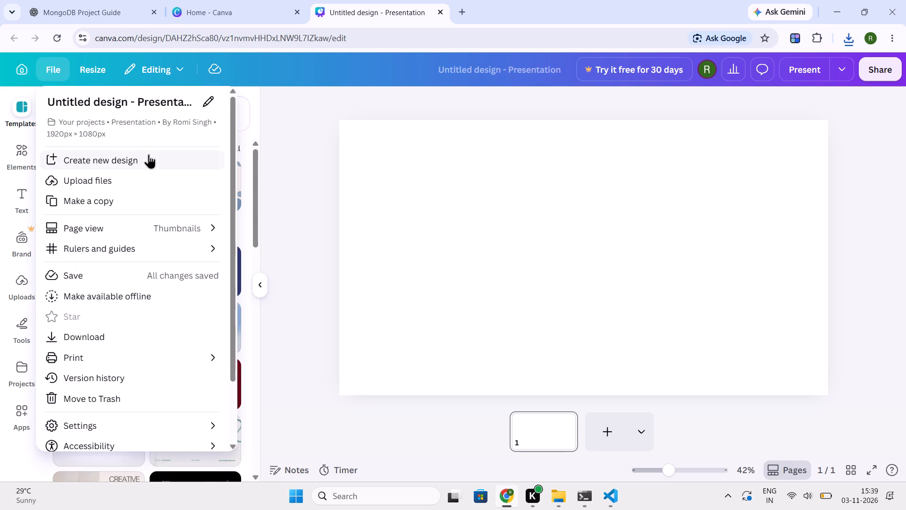
{"action": "left_click", "coordinate": [101, 175]}
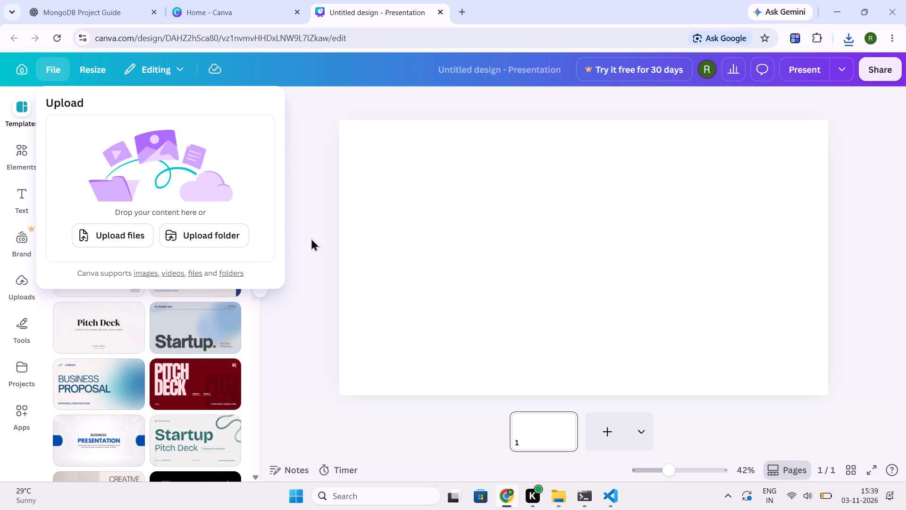
{"action": "left_click", "coordinate": [135, 231]}
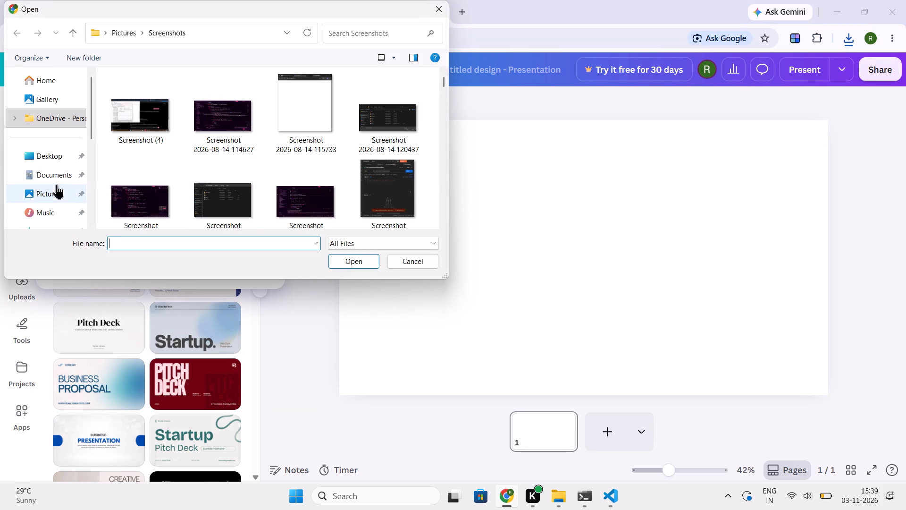
{"action": "scroll", "coordinate": [55, 195], "scroll_direction": "down", "scroll_amount": 1}
{"action": "left_click", "coordinate": [53, 161]}
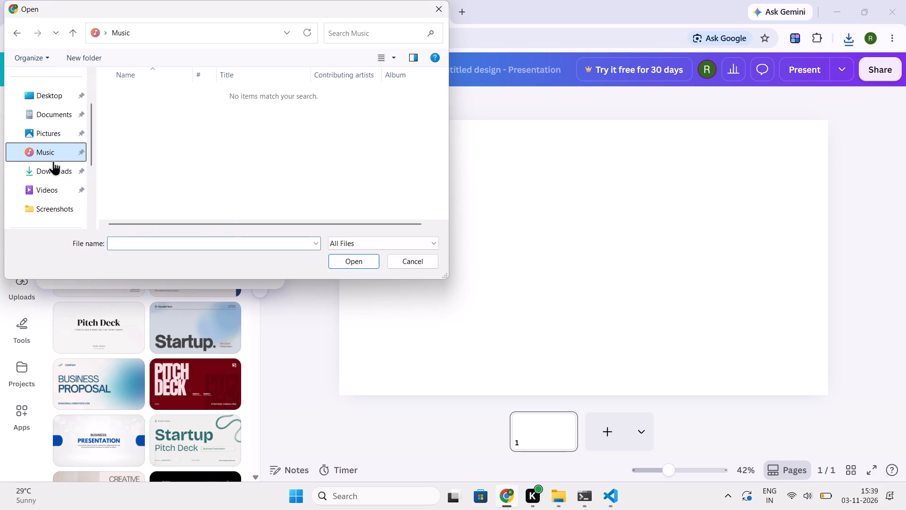
{"action": "left_click", "coordinate": [53, 168]}
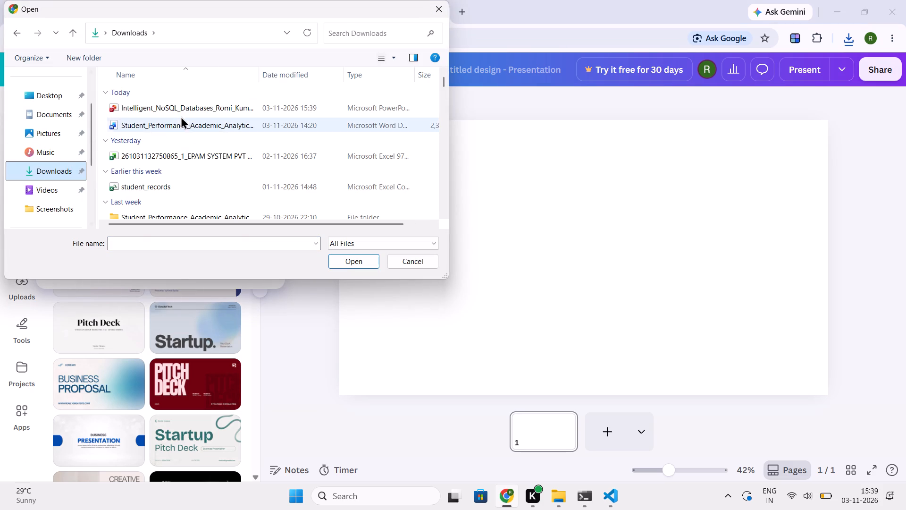
{"action": "left_click", "coordinate": [182, 115]}
{"action": "left_click", "coordinate": [185, 106]}
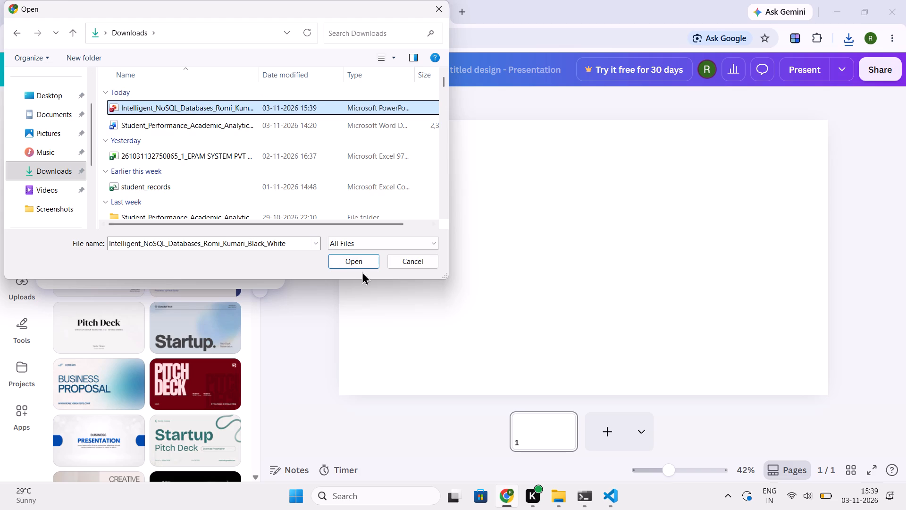
{"action": "left_click", "coordinate": [359, 265]}
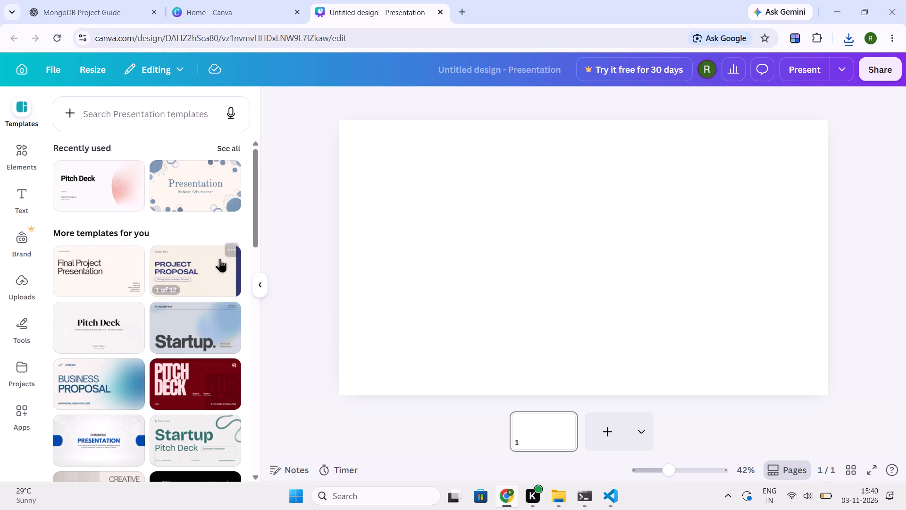
Open the uploaded Intelligent NoSQL Databases deck among the uploaded designs to show its pages.
{"action": "left_click", "coordinate": [16, 294]}
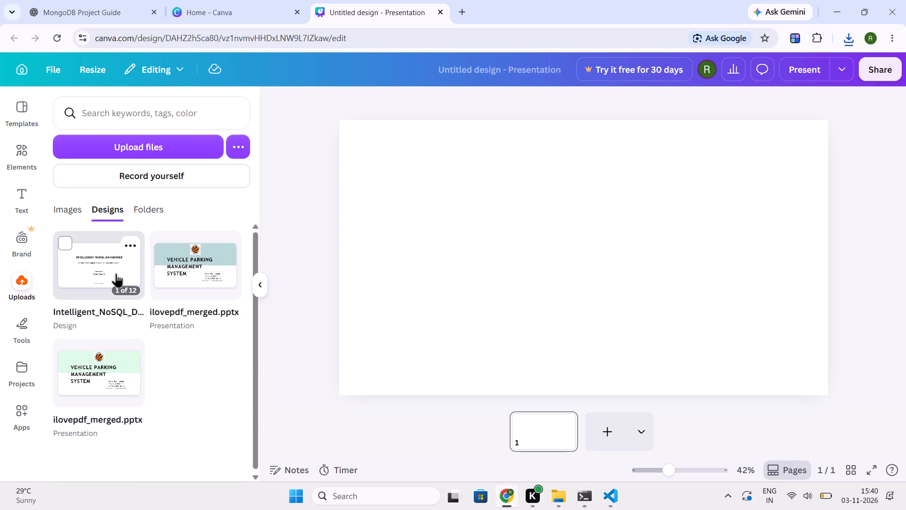
{"action": "left_click", "coordinate": [108, 271]}
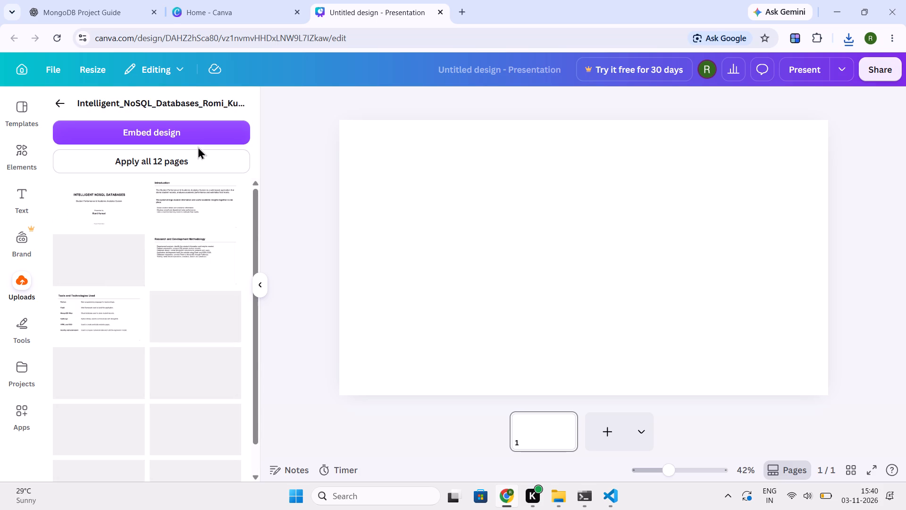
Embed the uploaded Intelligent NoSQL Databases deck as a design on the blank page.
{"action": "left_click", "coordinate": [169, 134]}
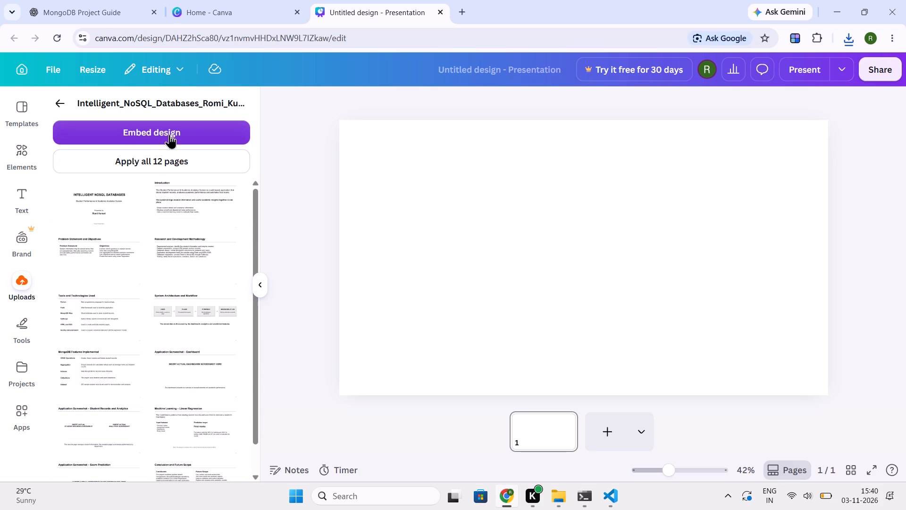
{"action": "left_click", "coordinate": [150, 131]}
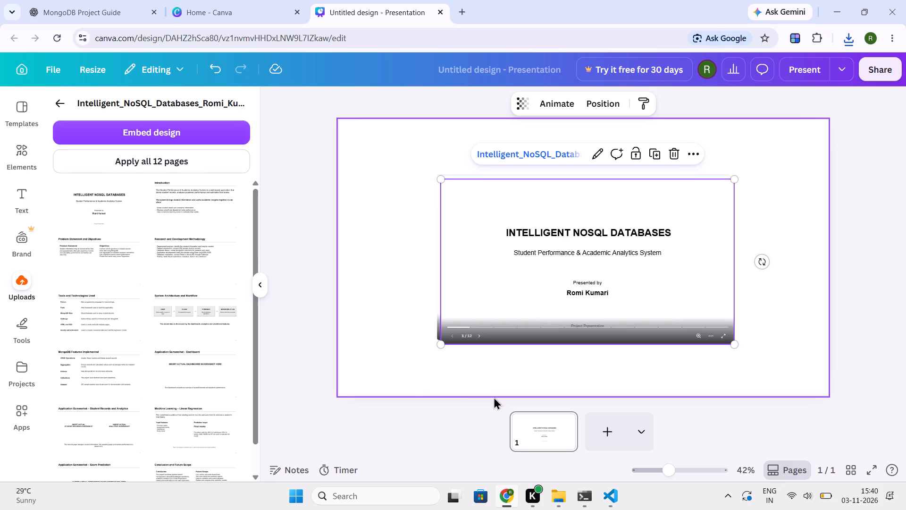
Apply all 12 pages of the uploaded deck to the presentation.
{"action": "scroll", "coordinate": [170, 301], "scroll_direction": "down", "scroll_amount": 1}
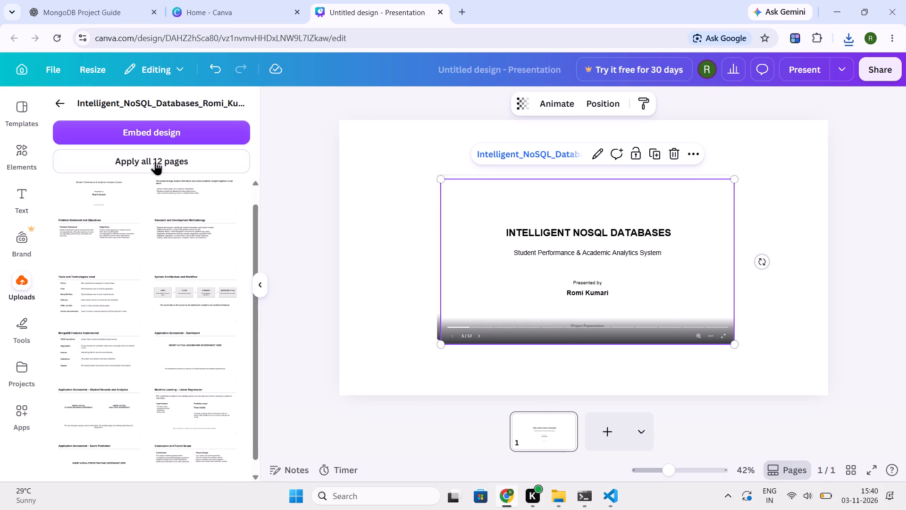
{"action": "left_click", "coordinate": [155, 158]}
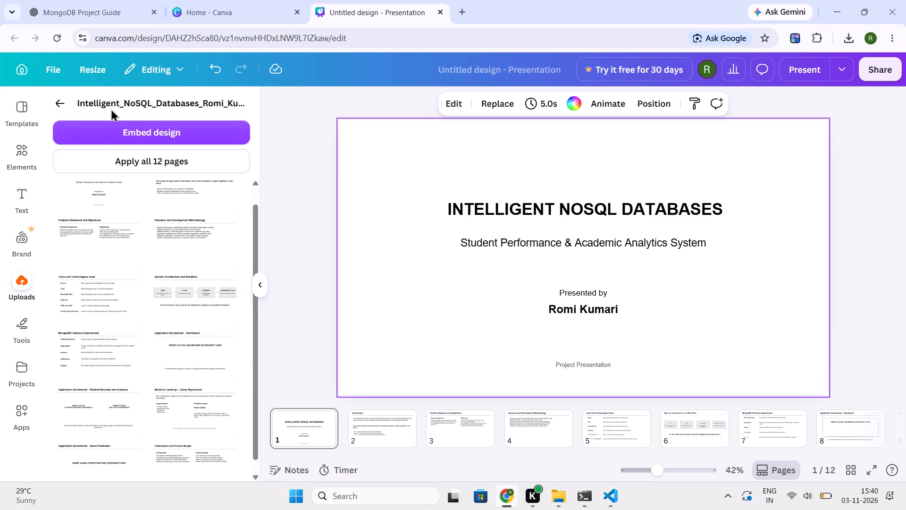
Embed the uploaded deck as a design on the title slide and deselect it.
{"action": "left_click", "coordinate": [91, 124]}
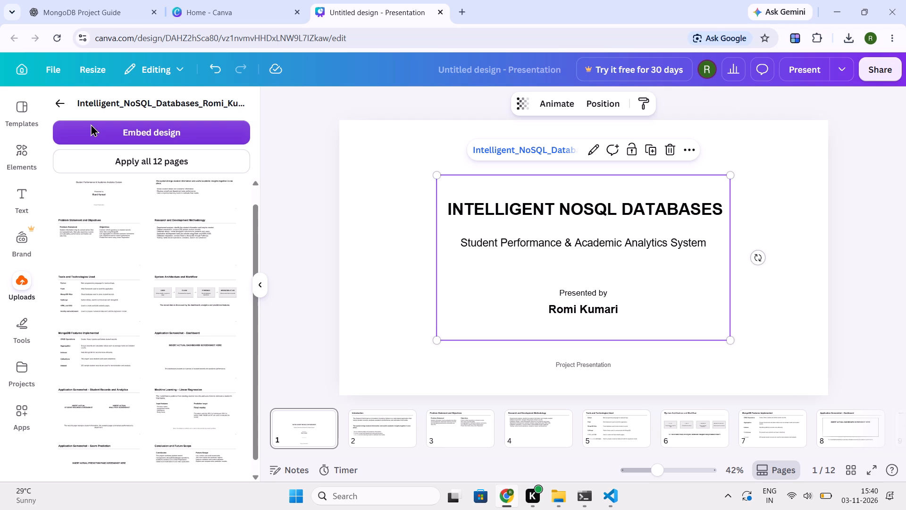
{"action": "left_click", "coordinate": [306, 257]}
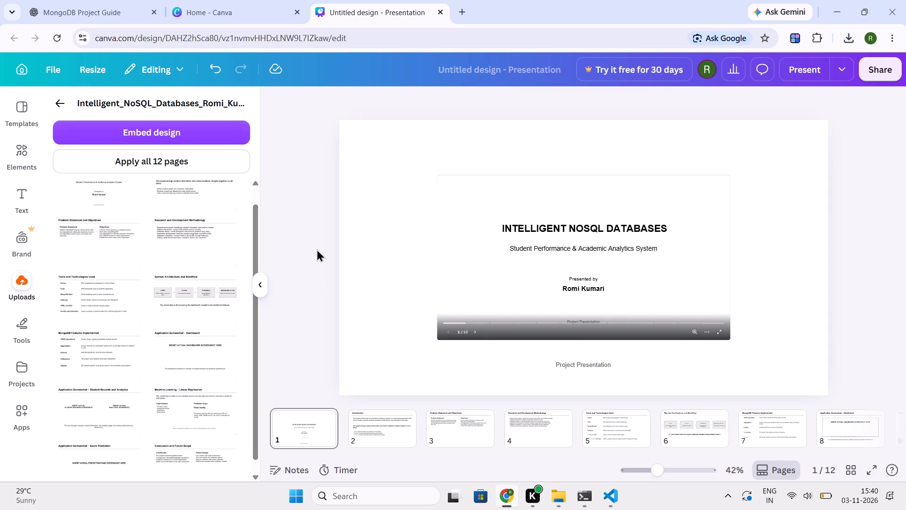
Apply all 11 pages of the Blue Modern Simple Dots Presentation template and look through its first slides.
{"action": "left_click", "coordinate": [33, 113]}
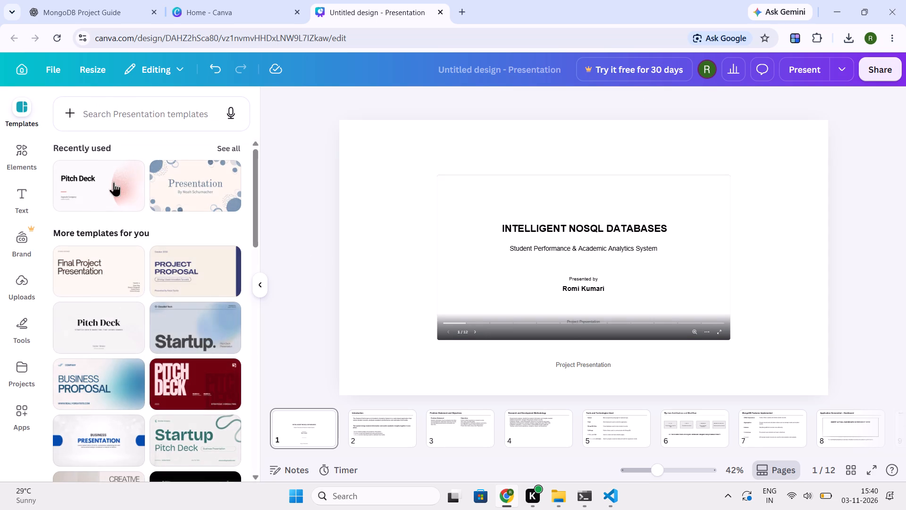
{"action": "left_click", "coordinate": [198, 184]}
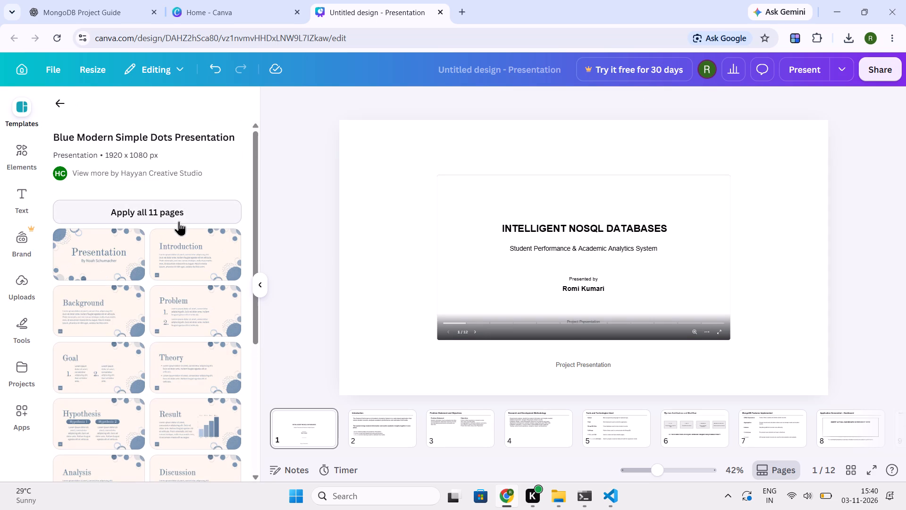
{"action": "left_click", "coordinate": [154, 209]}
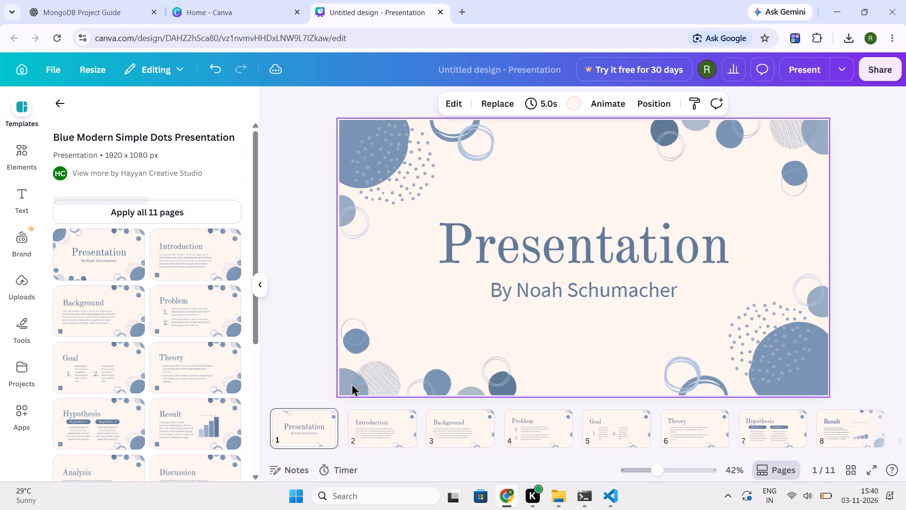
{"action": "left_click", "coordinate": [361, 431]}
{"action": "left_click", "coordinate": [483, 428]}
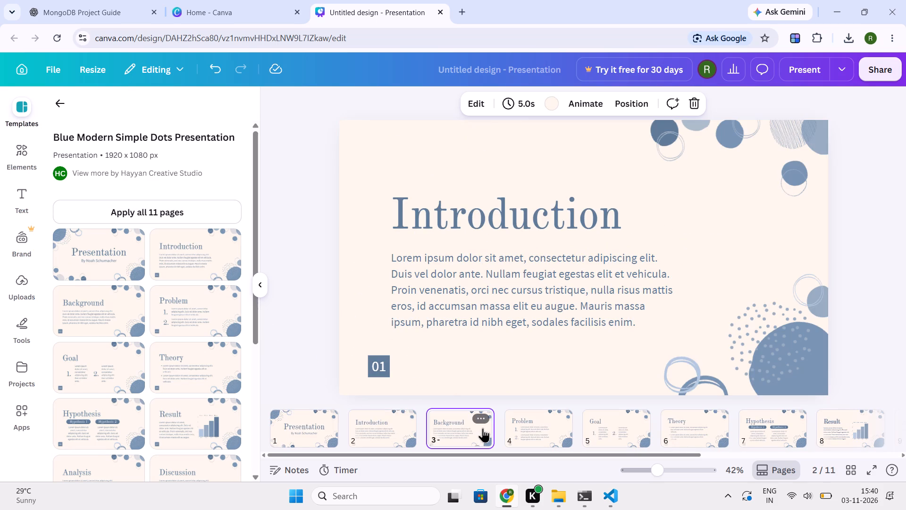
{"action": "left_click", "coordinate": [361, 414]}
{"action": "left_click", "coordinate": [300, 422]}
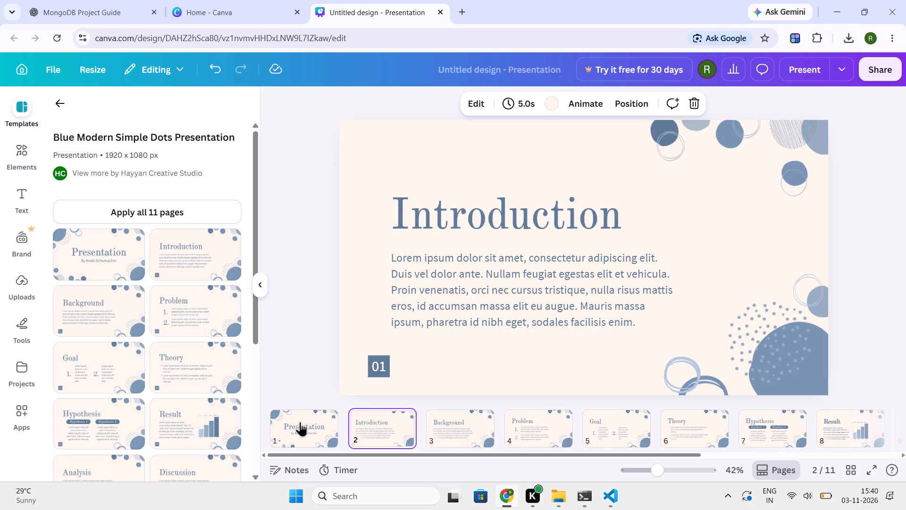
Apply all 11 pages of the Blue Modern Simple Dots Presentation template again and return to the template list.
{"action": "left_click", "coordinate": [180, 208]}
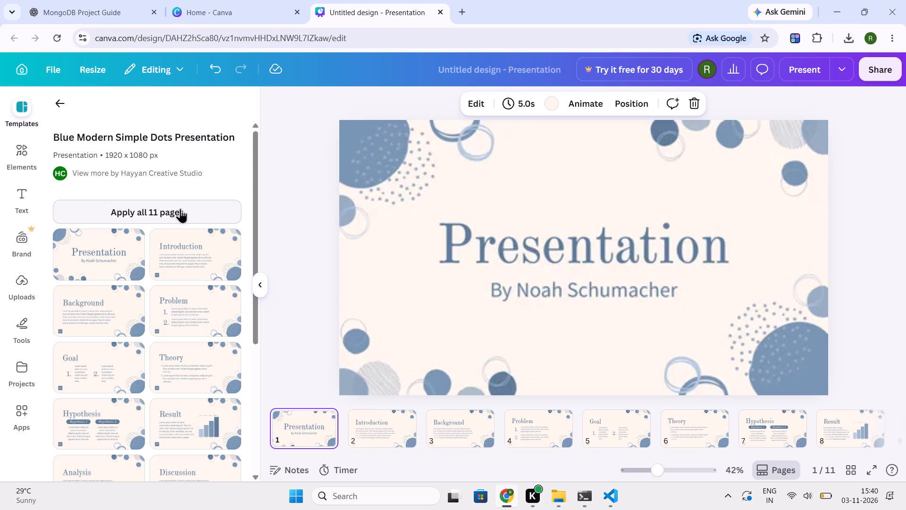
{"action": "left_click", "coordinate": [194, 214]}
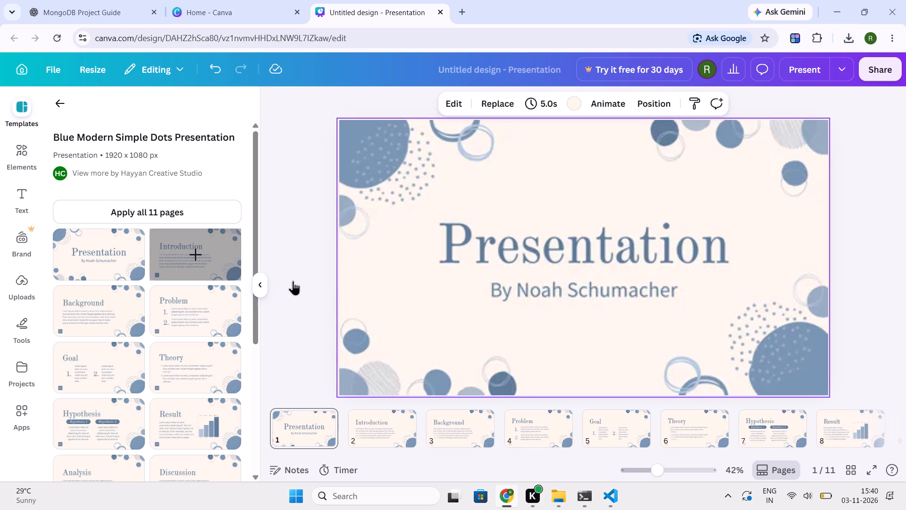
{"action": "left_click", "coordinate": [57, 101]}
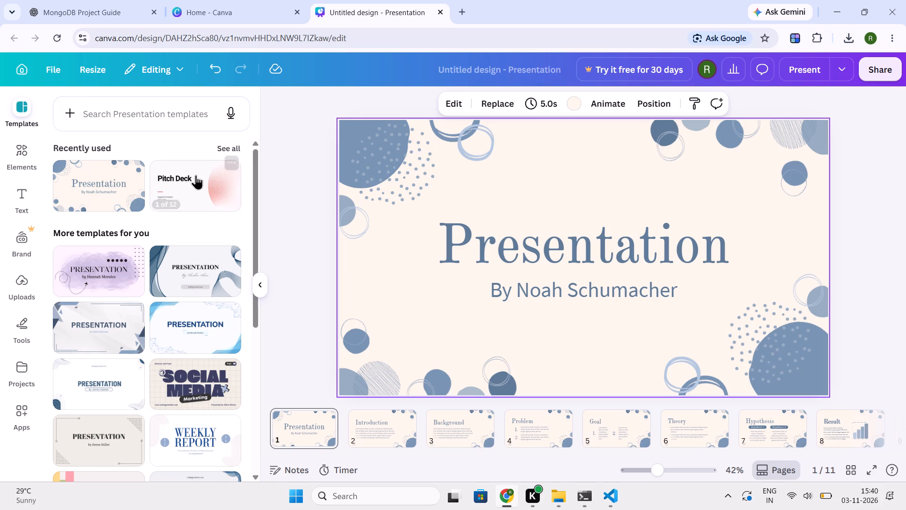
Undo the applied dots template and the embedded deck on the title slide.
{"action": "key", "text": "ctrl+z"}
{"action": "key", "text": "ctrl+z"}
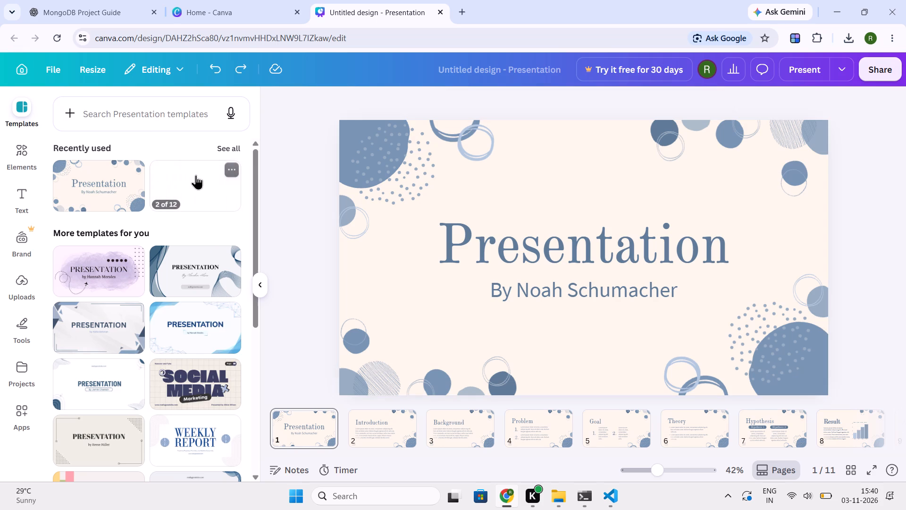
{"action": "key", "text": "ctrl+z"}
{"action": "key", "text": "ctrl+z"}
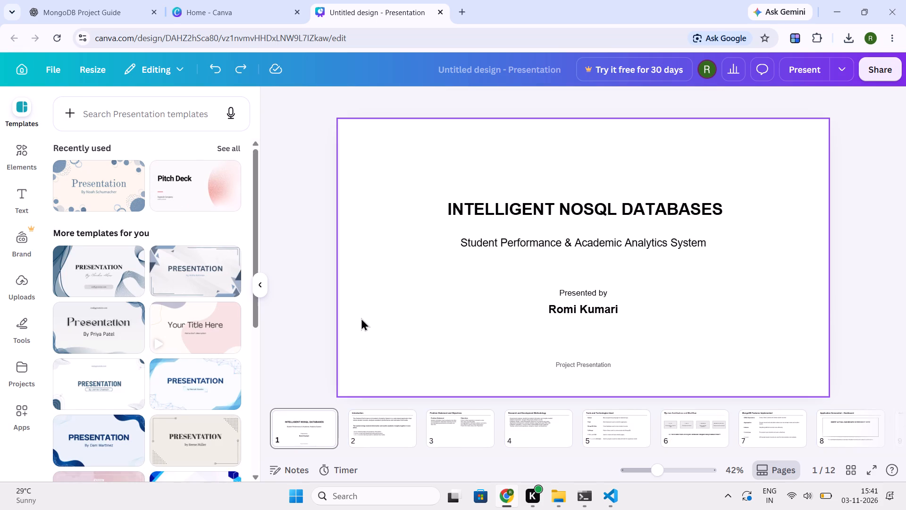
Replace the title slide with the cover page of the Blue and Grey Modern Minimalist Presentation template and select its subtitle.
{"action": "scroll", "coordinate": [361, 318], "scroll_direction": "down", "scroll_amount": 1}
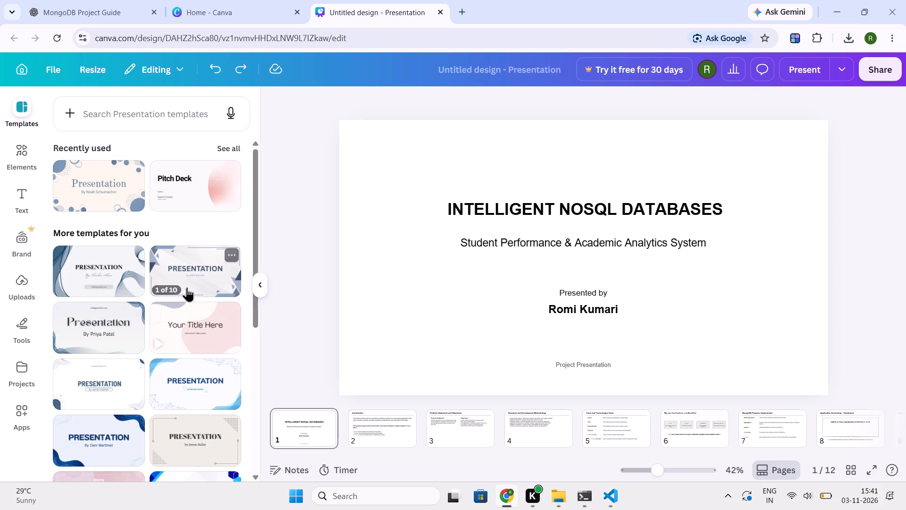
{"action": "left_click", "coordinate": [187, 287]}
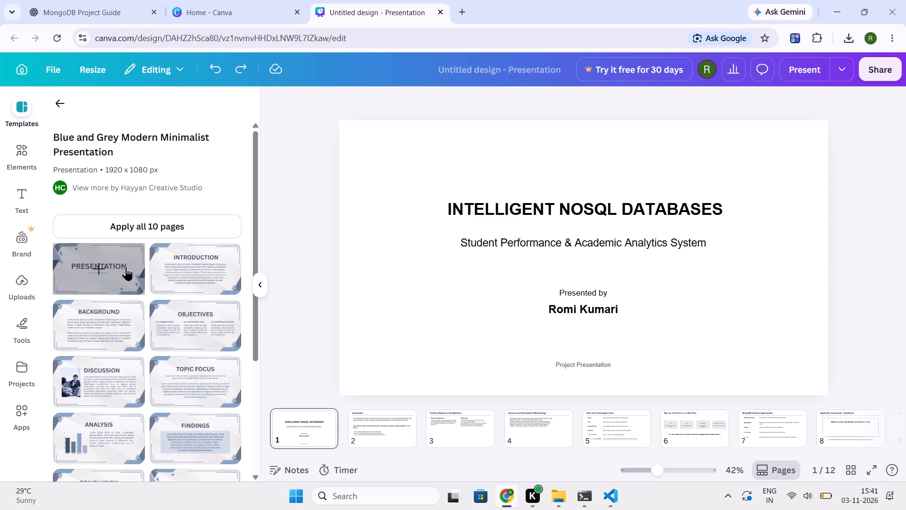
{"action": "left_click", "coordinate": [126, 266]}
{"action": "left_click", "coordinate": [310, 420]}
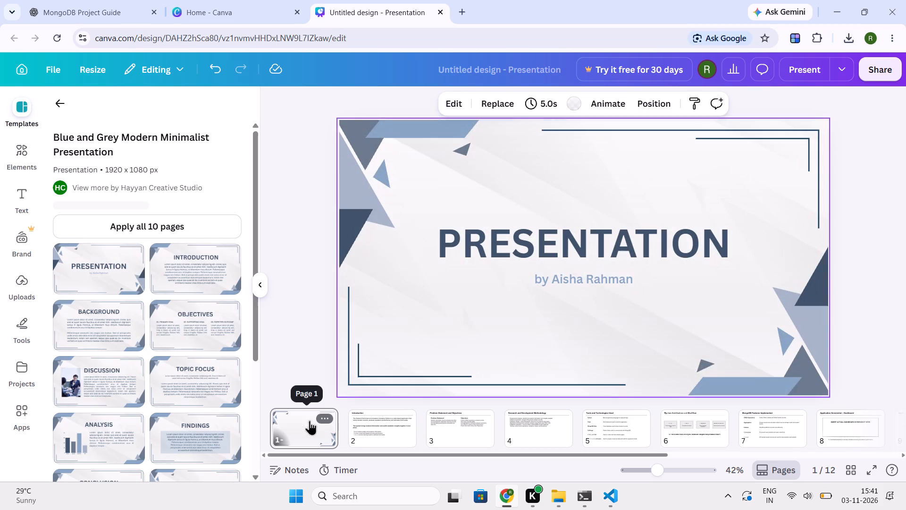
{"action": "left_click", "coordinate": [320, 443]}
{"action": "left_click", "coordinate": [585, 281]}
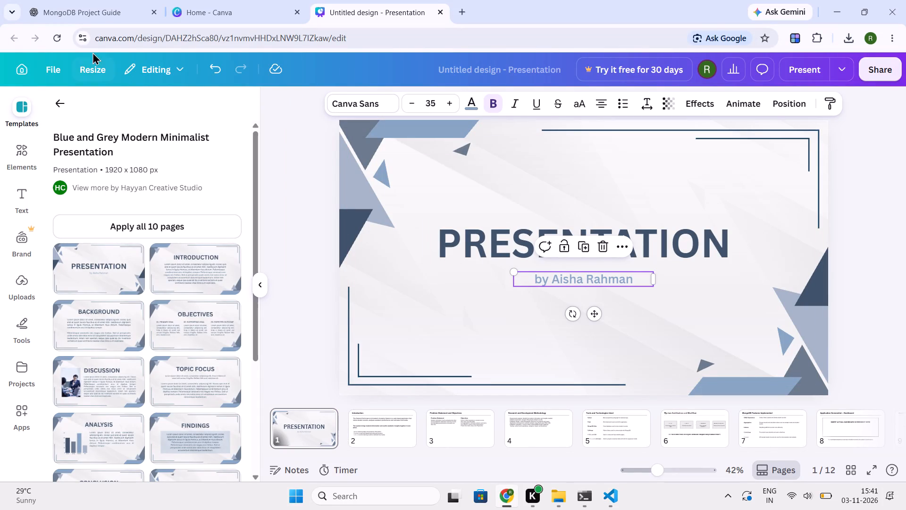
Return to the template list and preview the pages of the Blue and White Modern Minimalist Halftone Presentation template.
{"action": "left_click", "coordinate": [60, 99]}
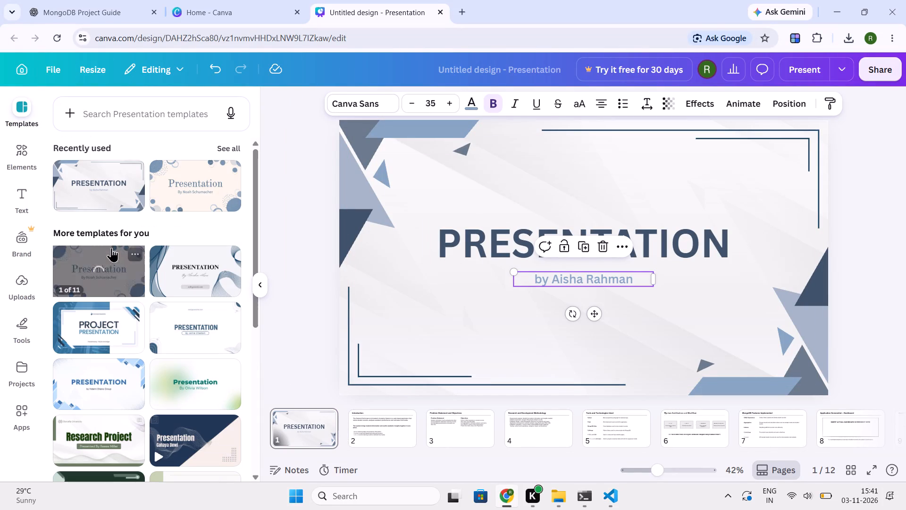
{"action": "scroll", "coordinate": [166, 409], "scroll_direction": "down", "scroll_amount": 2}
{"action": "left_click", "coordinate": [98, 263]}
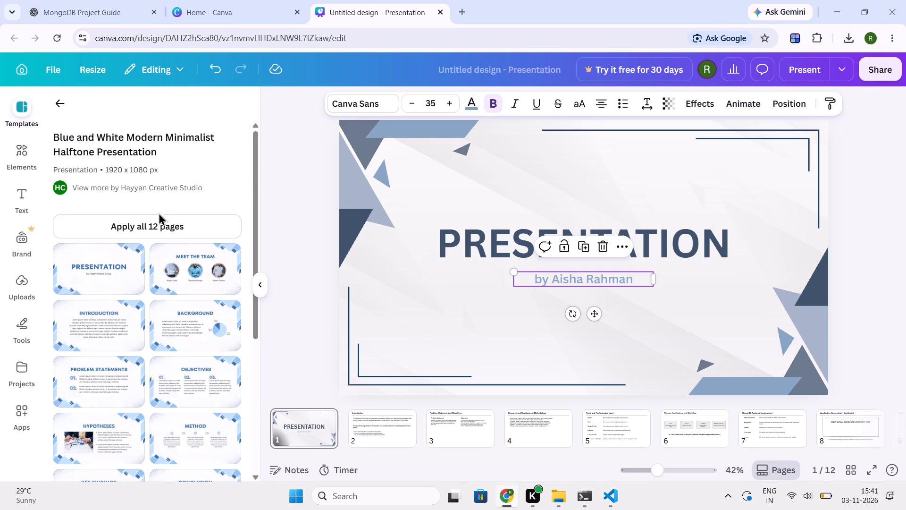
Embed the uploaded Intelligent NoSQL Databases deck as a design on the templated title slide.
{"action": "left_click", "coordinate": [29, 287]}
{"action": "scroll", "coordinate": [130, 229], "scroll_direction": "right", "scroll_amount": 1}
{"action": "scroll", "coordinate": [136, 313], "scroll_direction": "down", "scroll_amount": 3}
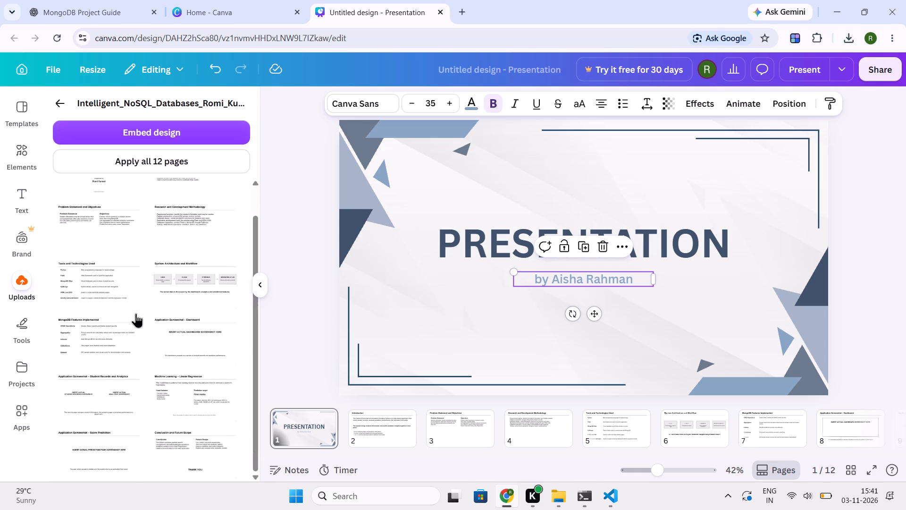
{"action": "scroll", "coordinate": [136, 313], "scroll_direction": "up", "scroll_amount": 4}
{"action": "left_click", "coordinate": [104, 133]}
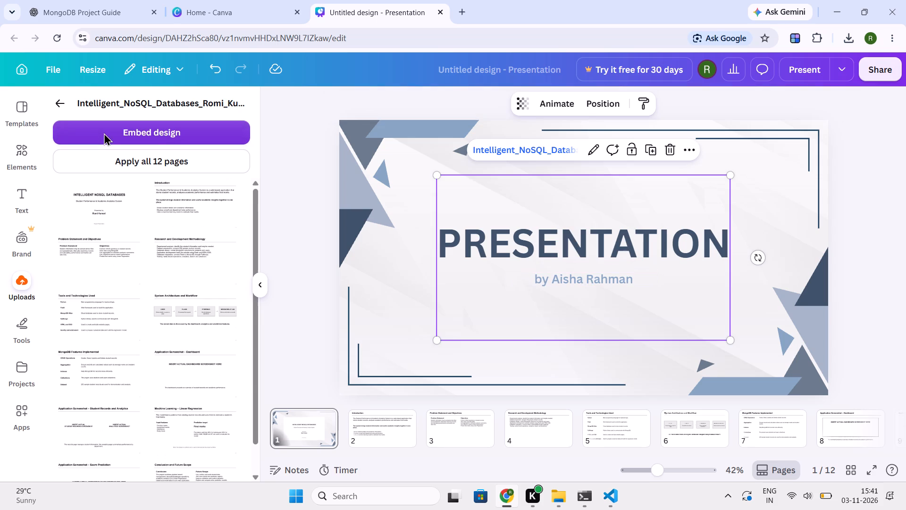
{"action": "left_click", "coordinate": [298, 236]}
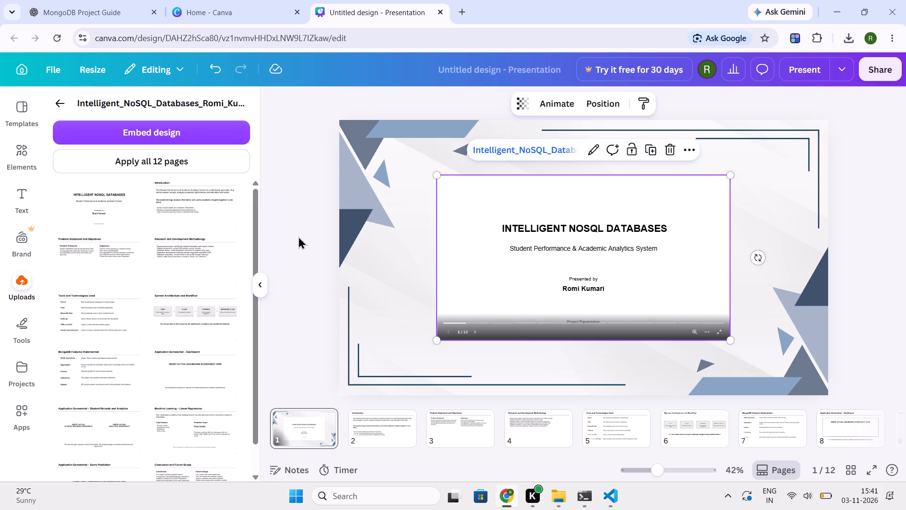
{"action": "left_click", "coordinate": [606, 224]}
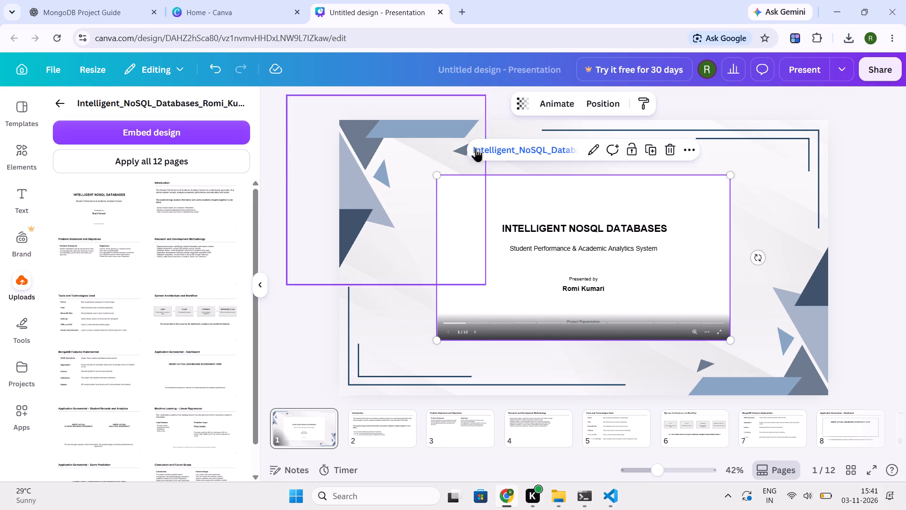
Open the embedded deck in its own tab and look through its slides up to the Machine Learning – Linear Regression slide.
{"action": "left_click", "coordinate": [547, 153]}
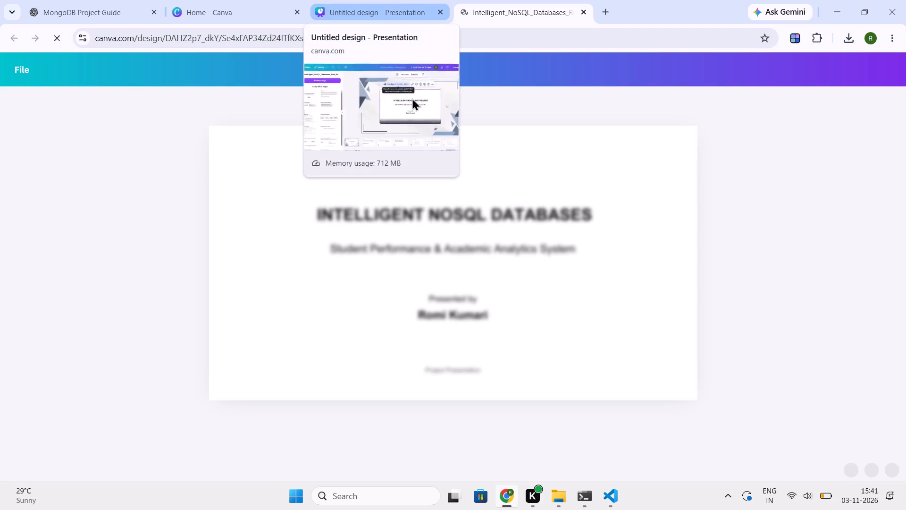
{"action": "scroll", "coordinate": [432, 316], "scroll_direction": "up", "scroll_amount": 1}
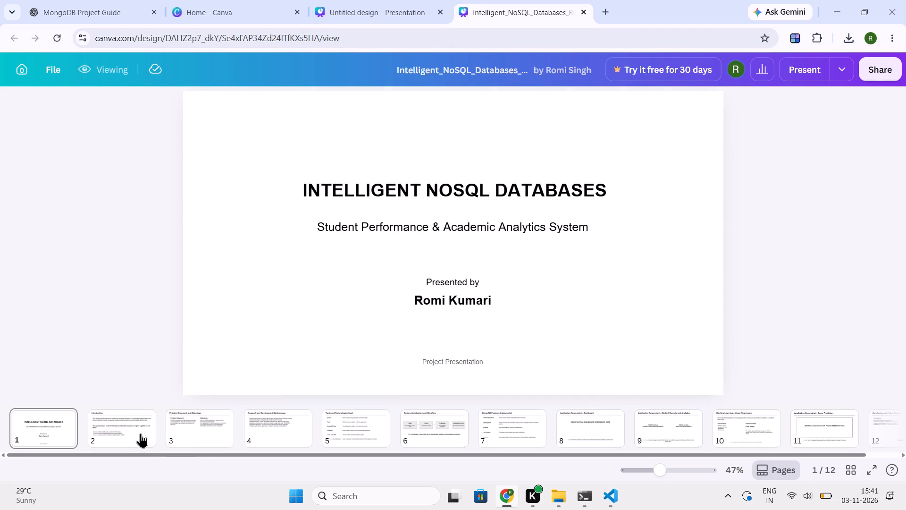
{"action": "left_click", "coordinate": [135, 432]}
{"action": "left_click", "coordinate": [211, 426]}
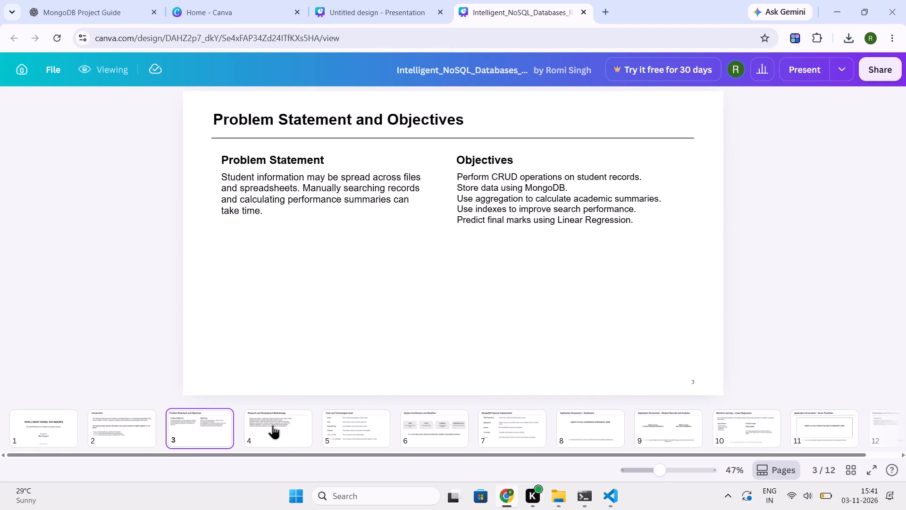
{"action": "left_click", "coordinate": [279, 425]}
{"action": "left_click", "coordinate": [376, 421]}
{"action": "left_click", "coordinate": [453, 422]}
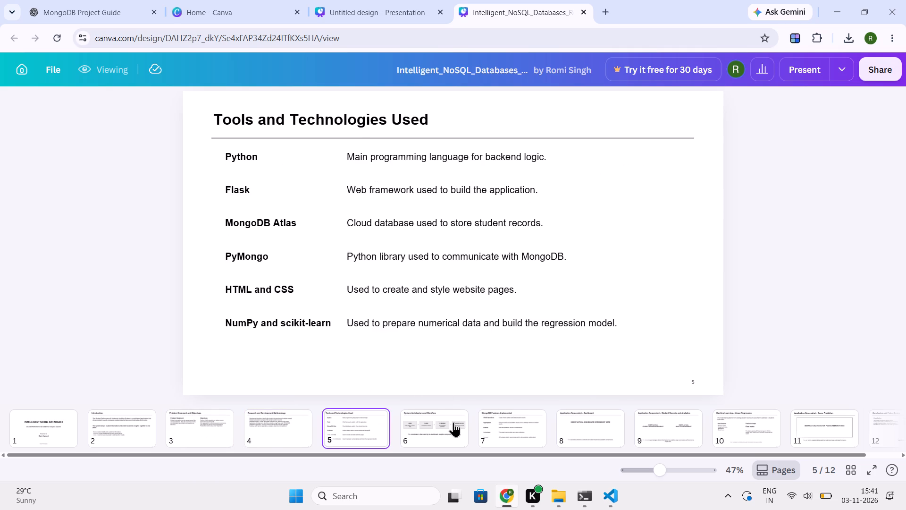
{"action": "left_click", "coordinate": [519, 425]}
{"action": "left_click", "coordinate": [607, 423]}
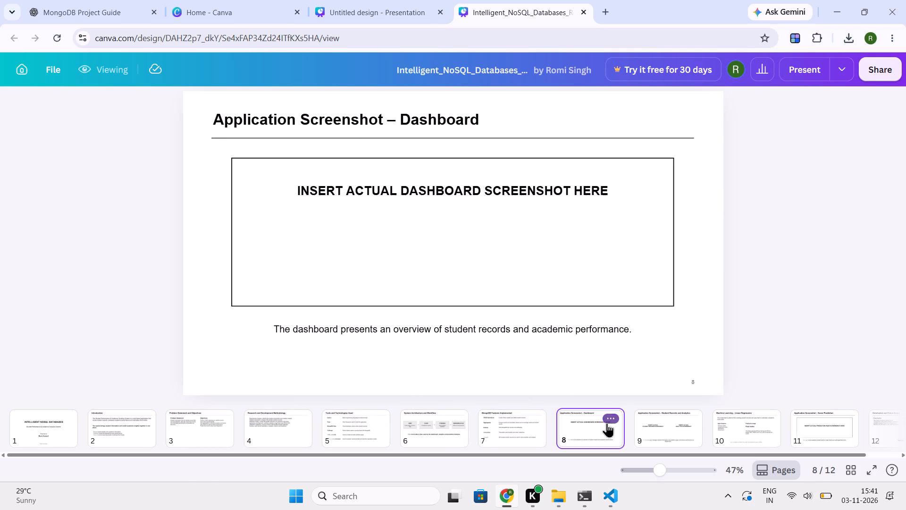
{"action": "left_click", "coordinate": [666, 420]}
{"action": "left_click", "coordinate": [754, 408]}
{"action": "left_click", "coordinate": [758, 420]}
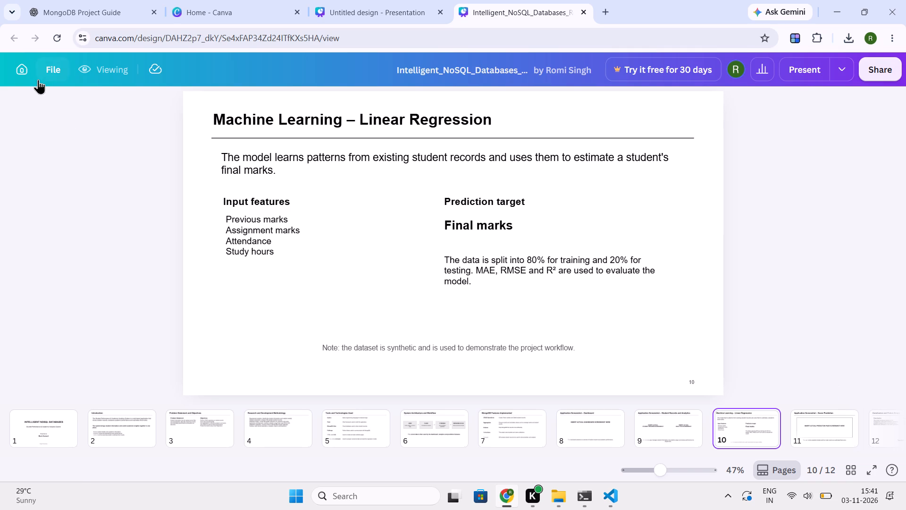
Go to the Canva home page and create a new blank presentation.
{"action": "left_click", "coordinate": [25, 71]}
{"action": "scroll", "coordinate": [119, 416], "scroll_direction": "right", "scroll_amount": 5}
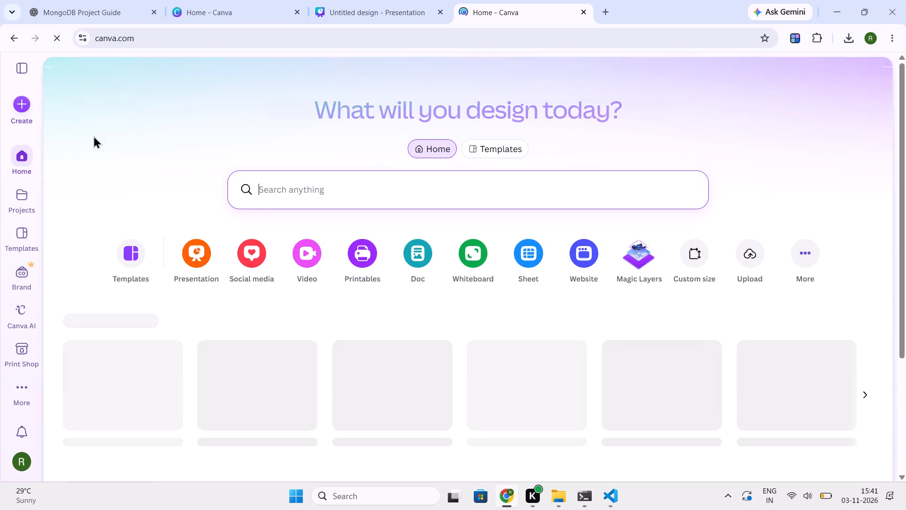
{"action": "left_click", "coordinate": [186, 276]}
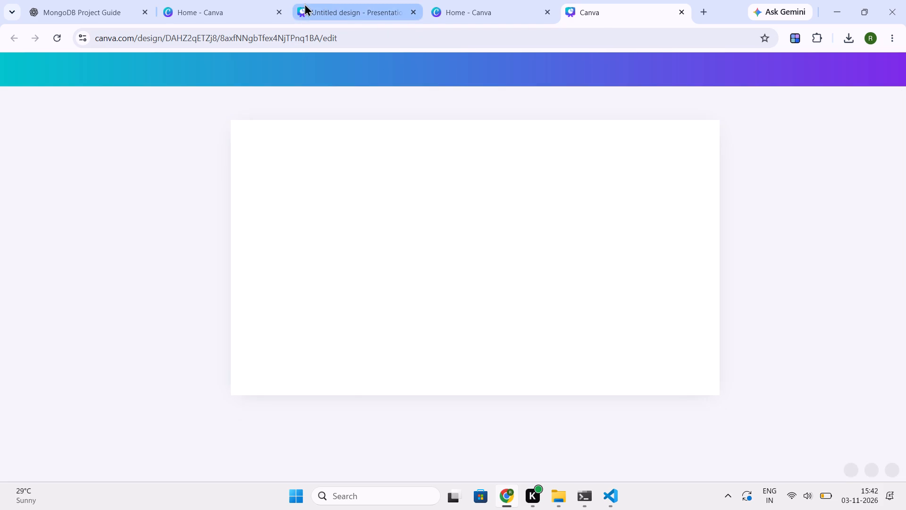
Close the Canva home tabs and the old presentation's tab, keeping the new blank presentation open.
{"action": "left_click", "coordinate": [278, 11]}
{"action": "left_click", "coordinate": [278, 11]}
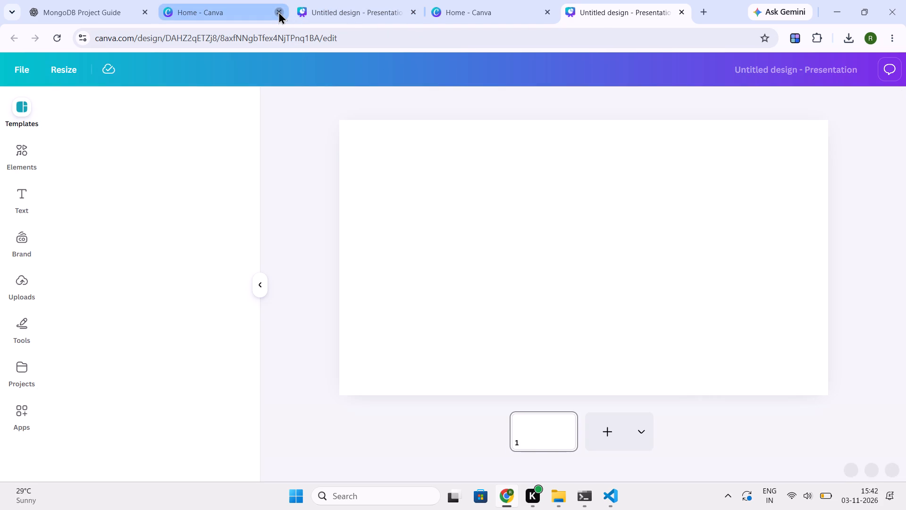
{"action": "left_click", "coordinate": [278, 11]}
{"action": "left_click", "coordinate": [276, 14]}
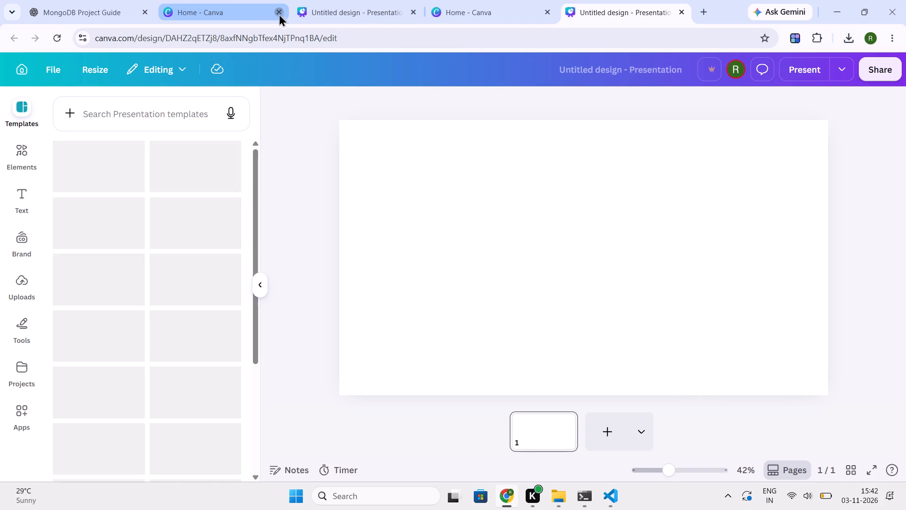
{"action": "left_click", "coordinate": [277, 8]}
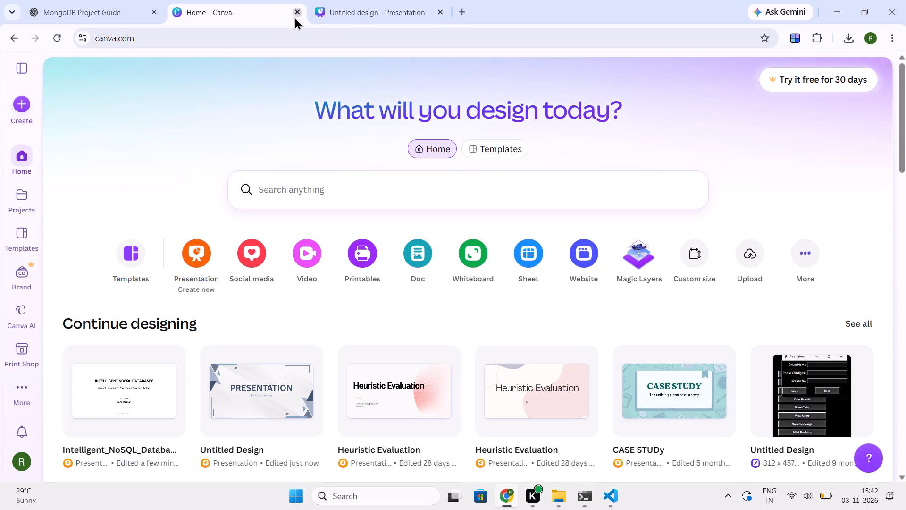
{"action": "left_click", "coordinate": [384, 0]}
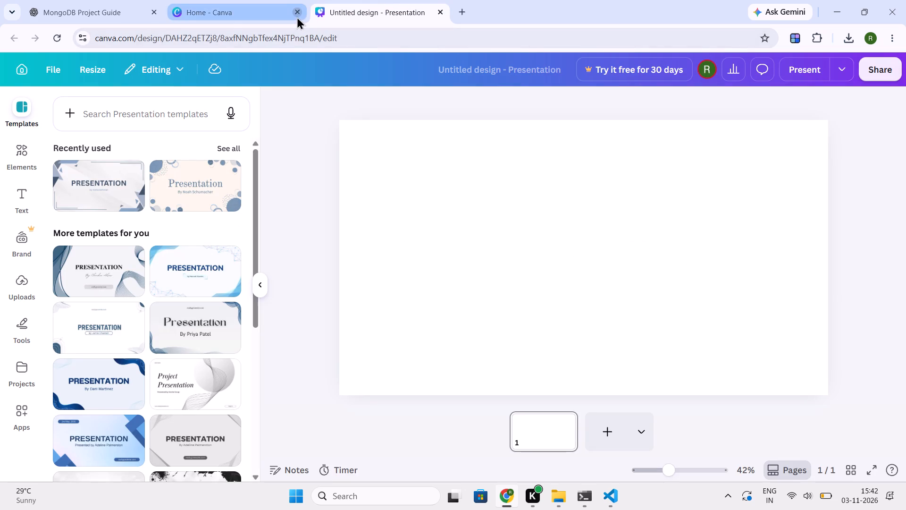
{"action": "left_click", "coordinate": [297, 17]}
{"action": "left_click", "coordinate": [27, 278]}
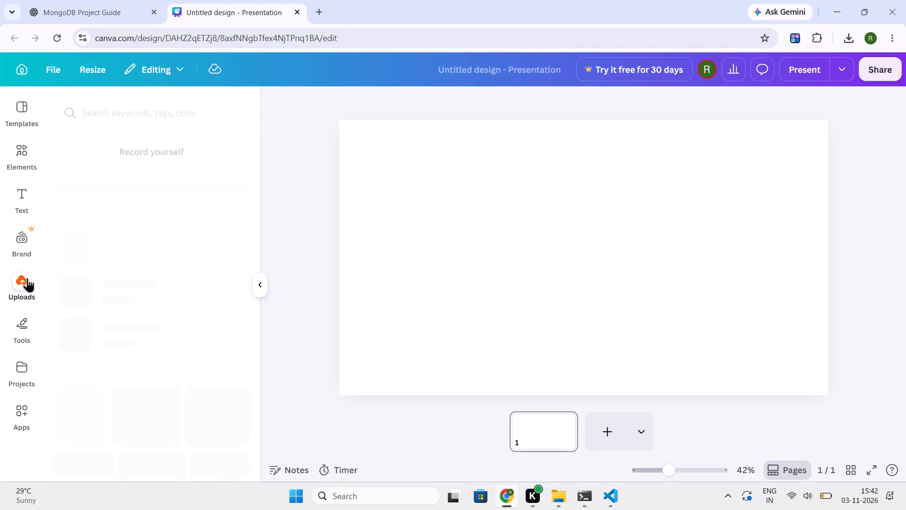
{"action": "scroll", "coordinate": [135, 381], "scroll_direction": "right", "scroll_amount": 1}
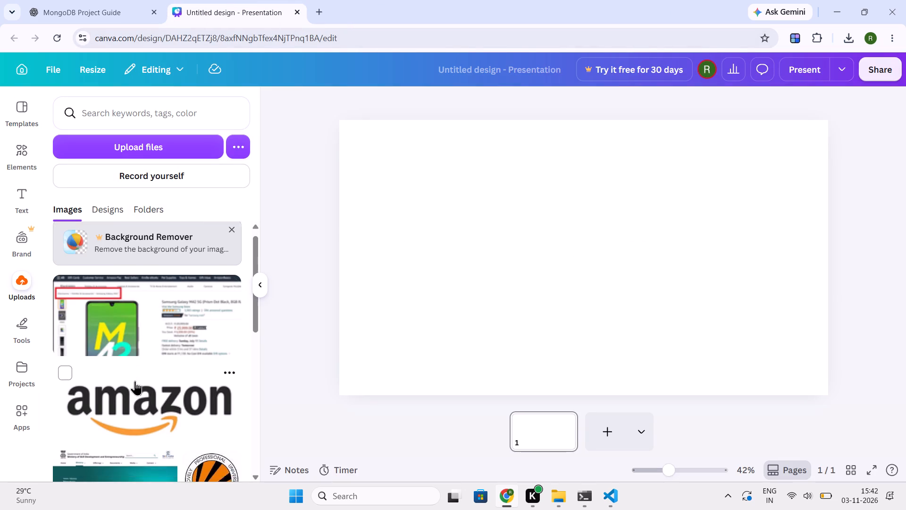
{"action": "scroll", "coordinate": [135, 381], "scroll_direction": "right", "scroll_amount": 1}
{"action": "left_click", "coordinate": [243, 135]}
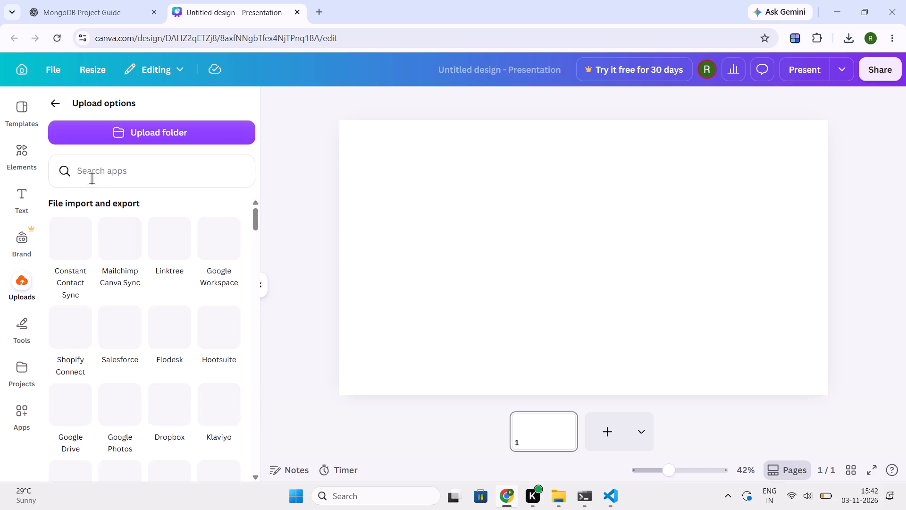
{"action": "left_click", "coordinate": [54, 100]}
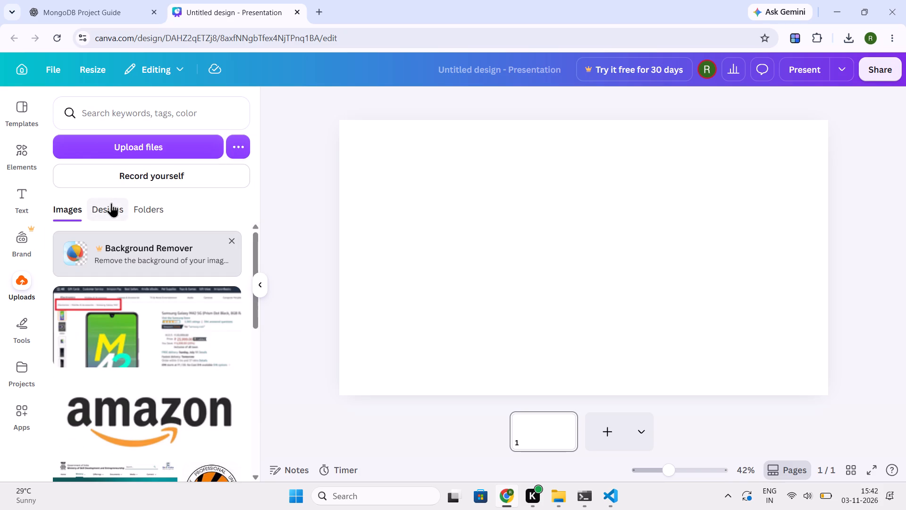
{"action": "left_click", "coordinate": [111, 203]}
{"action": "left_click", "coordinate": [145, 206]}
{"action": "left_click", "coordinate": [108, 212]}
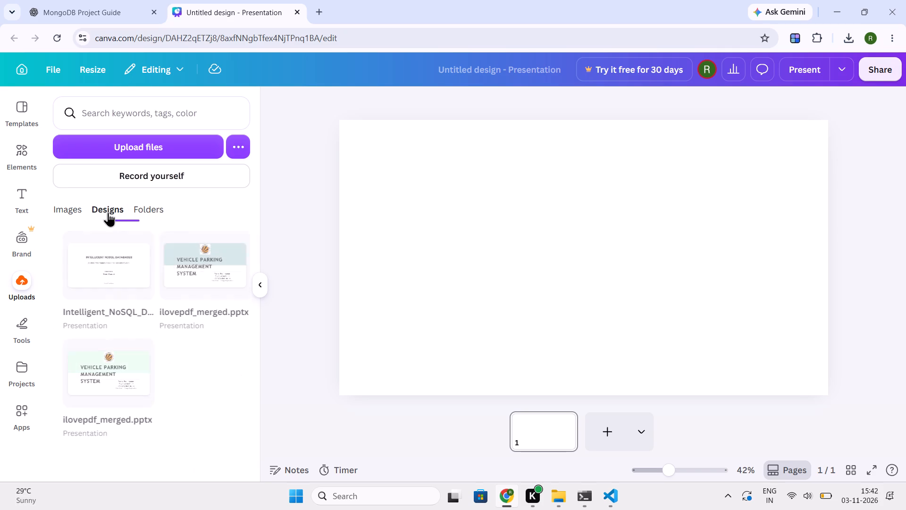
{"action": "left_click", "coordinate": [92, 278]}
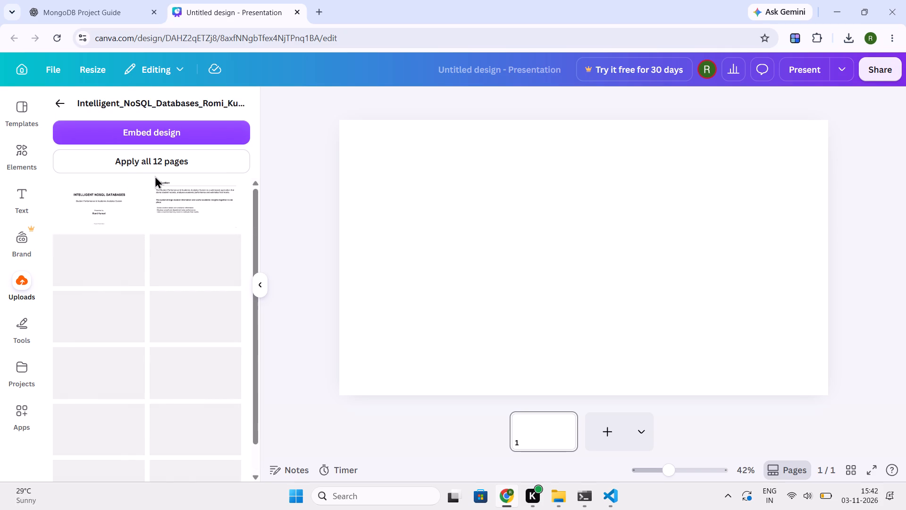
{"action": "left_click", "coordinate": [148, 160]}
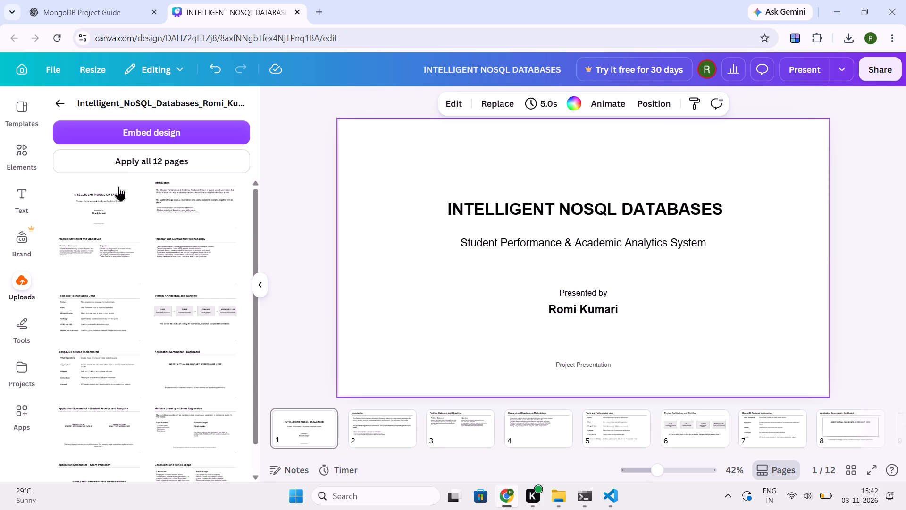
Apply all 11 pages of the Grey Minimalist Professional Project Presentation template to the Intelligent NoSQL Databases design.
{"action": "left_click", "coordinate": [30, 118]}
{"action": "scroll", "coordinate": [131, 253], "scroll_direction": "down", "scroll_amount": 2}
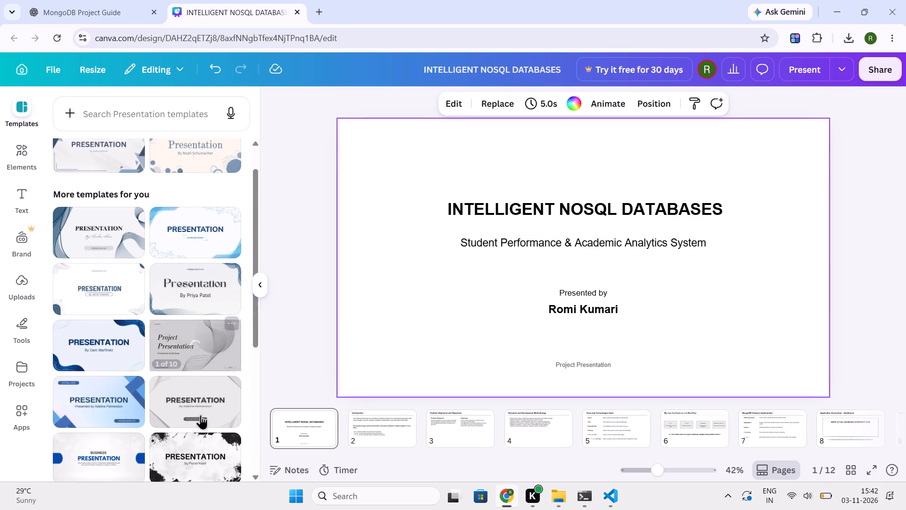
{"action": "left_click", "coordinate": [201, 417]}
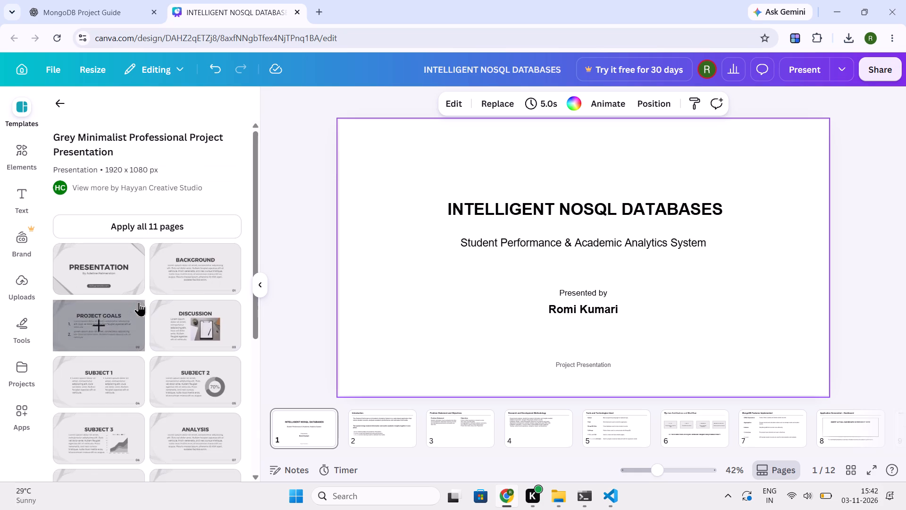
{"action": "scroll", "coordinate": [139, 302], "scroll_direction": "down", "scroll_amount": 4}
{"action": "scroll", "coordinate": [139, 302], "scroll_direction": "up", "scroll_amount": 4}
{"action": "scroll", "coordinate": [139, 302], "scroll_direction": "down", "scroll_amount": 1}
{"action": "scroll", "coordinate": [139, 302], "scroll_direction": "up", "scroll_amount": 1}
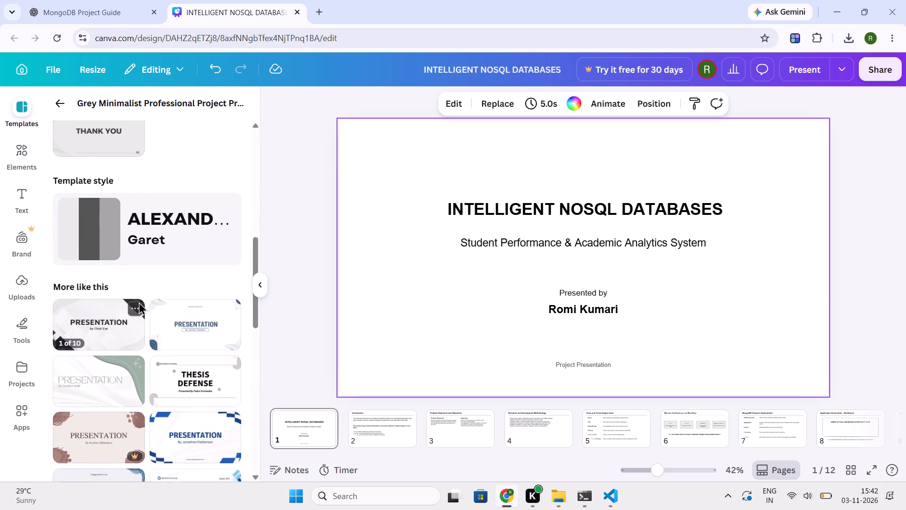
{"action": "scroll", "coordinate": [139, 302], "scroll_direction": "up", "scroll_amount": 3}
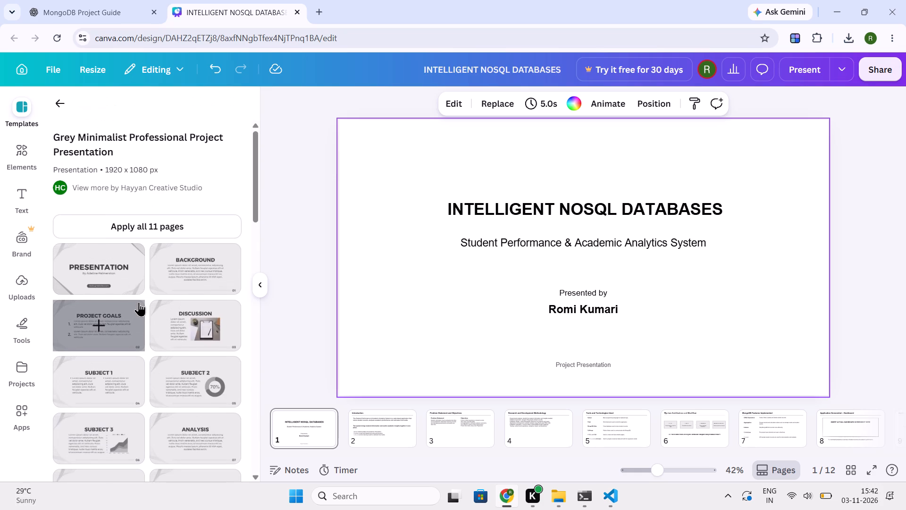
{"action": "left_click", "coordinate": [142, 228]}
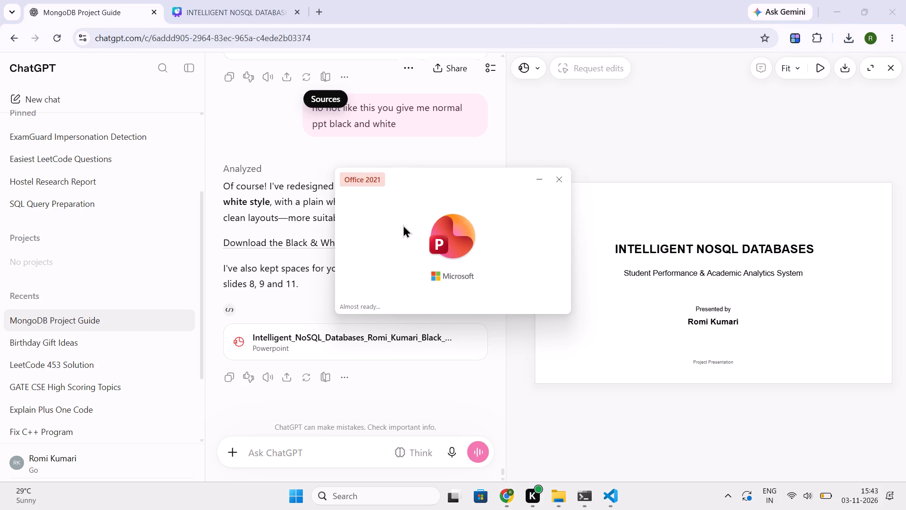
{"action": "left_click", "coordinate": [668, 50]}
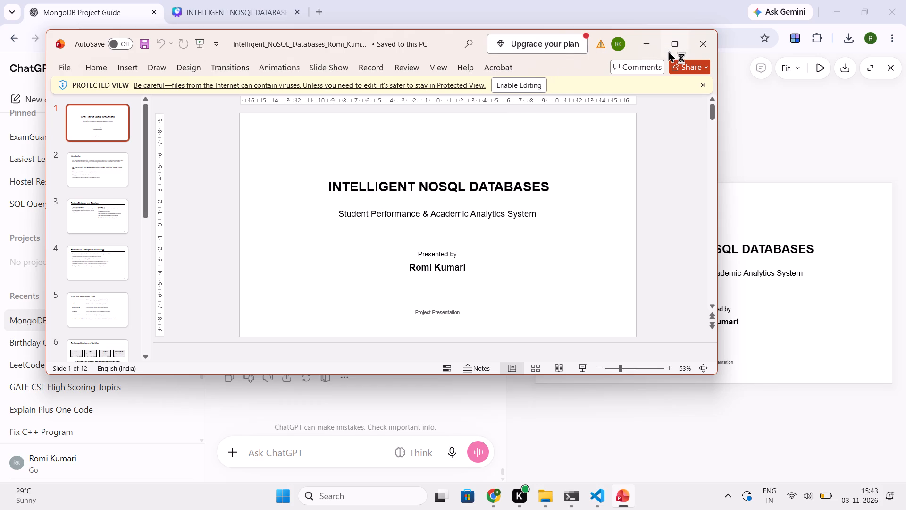
{"action": "left_click", "coordinate": [467, 55]}
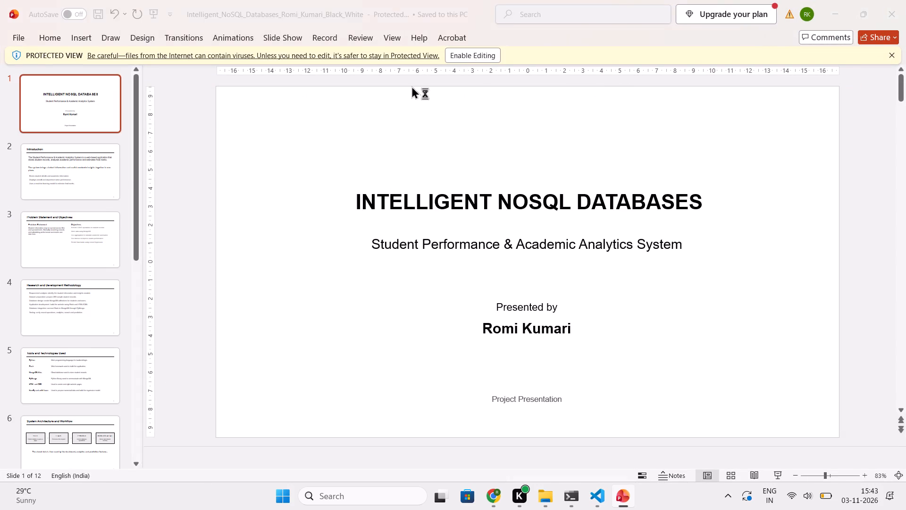
Delete the placeholder text "INSERT ACTUAL DASHBOARD SCREENSHOT HERE" from the Application Screenshot – Dashboard slide.
{"action": "scroll", "coordinate": [98, 237], "scroll_direction": "down", "scroll_amount": 11}
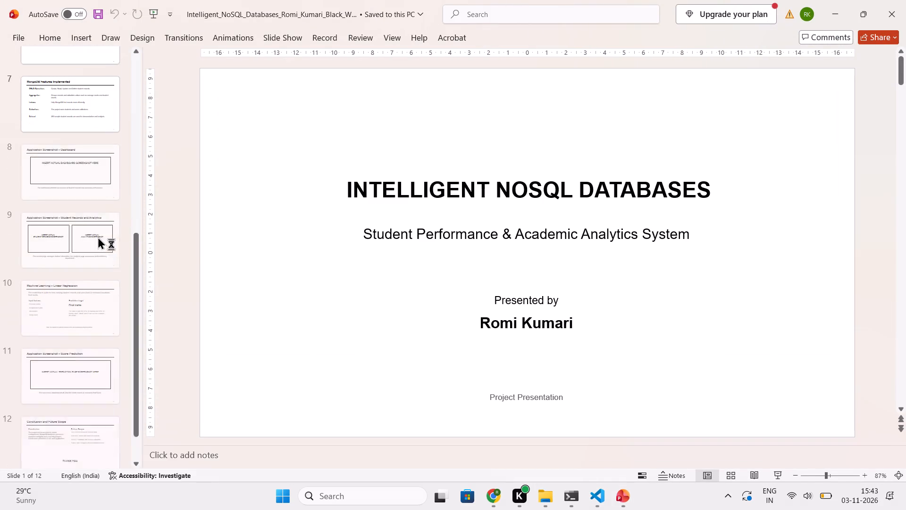
{"action": "scroll", "coordinate": [98, 237], "scroll_direction": "down", "scroll_amount": 7}
{"action": "left_click", "coordinate": [75, 217]}
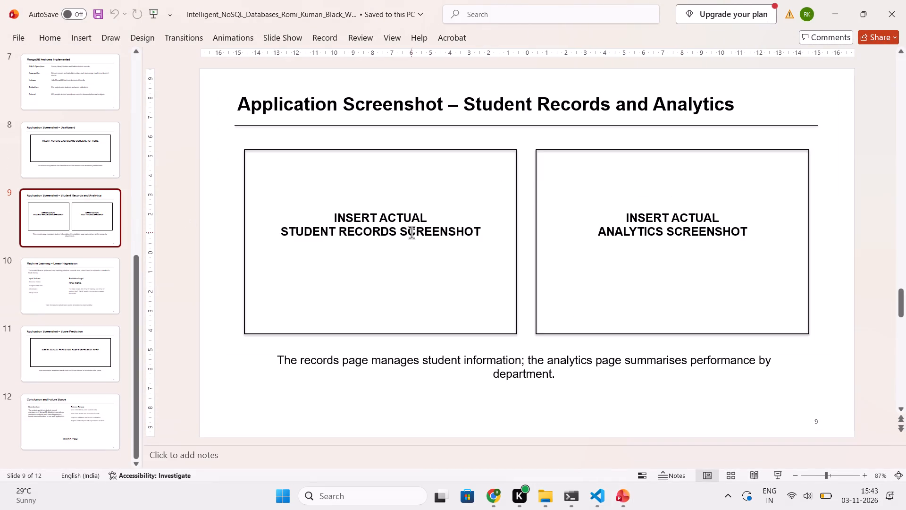
{"action": "left_click", "coordinate": [46, 142]}
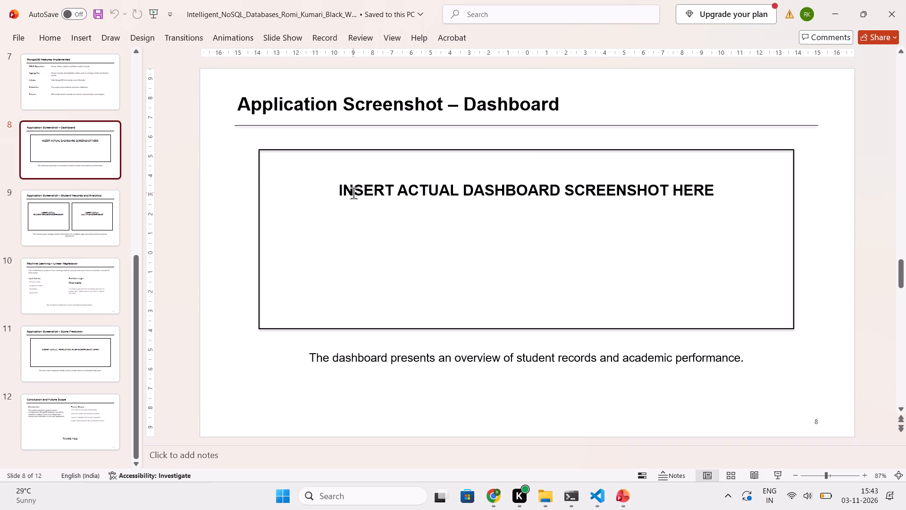
{"action": "left_click", "coordinate": [353, 193]}
{"action": "double_click", "coordinate": [669, 191]}
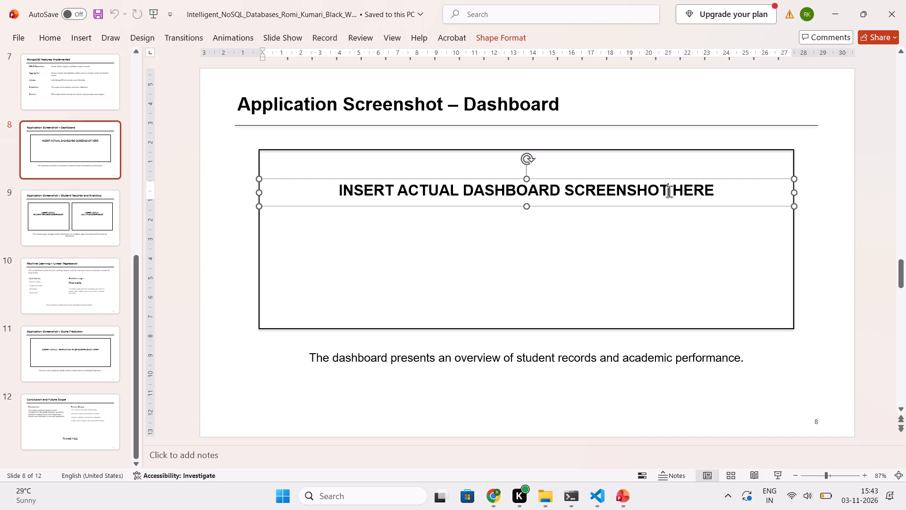
{"action": "key", "text": "BackSpace"}
{"action": "key", "text": "Right"}
{"action": "key", "text": "Right"}
{"action": "key", "text": "Right"}
{"action": "key", "text": "Right"}
{"action": "key", "text": "Right"}
{"action": "key", "text": "Right"}
{"action": "key", "text": "Right"}
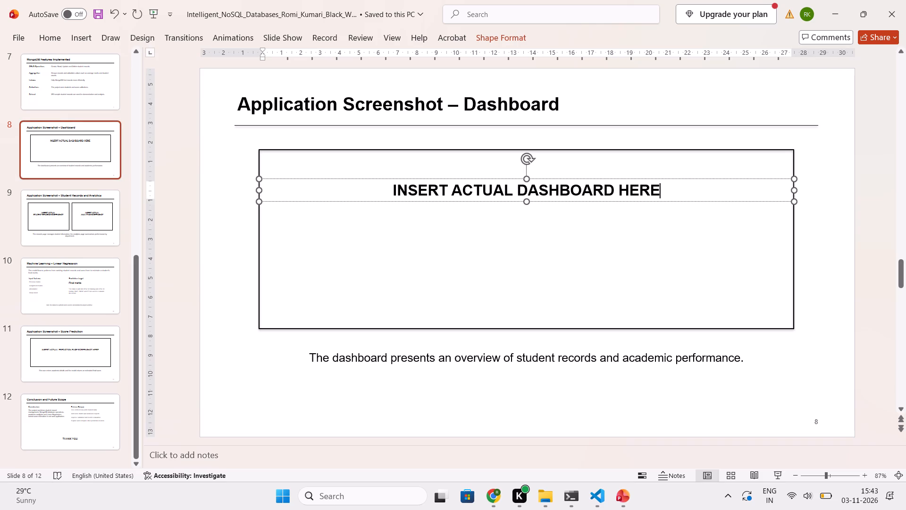
{"action": "key", "text": "BackSpace"}
{"action": "key", "text": "BackSpace"}
{"action": "key", "text": "BackSpace"}
{"action": "key", "text": "BackSpace"}
{"action": "key", "text": "BackSpace"}
{"action": "key", "text": "BackSpace"}
{"action": "key", "text": "BackSpace"}
{"action": "key", "text": "BackSpace"}
{"action": "key", "text": "BackSpace"}
{"action": "key", "text": "BackSpace"}
{"action": "key", "text": "BackSpace"}
{"action": "key", "text": "BackSpace"}
{"action": "key", "text": "BackSpace"}
{"action": "key", "text": "BackSpace"}
{"action": "key", "text": "BackSpace"}
{"action": "key", "text": "BackSpace"}
{"action": "key", "text": "BackSpace"}
{"action": "key", "text": "BackSpace"}
{"action": "key", "text": "BackSpace"}
{"action": "key", "text": "BackSpace"}
{"action": "key", "text": "BackSpace"}
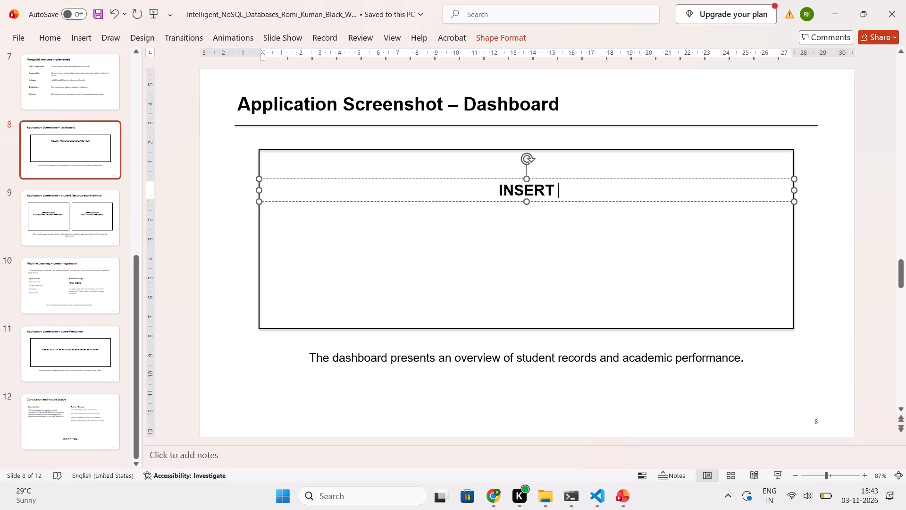
{"action": "key", "text": "BackSpace"}
{"action": "key", "text": "BackSpace"}
{"action": "key", "text": "BackSpace"}
{"action": "key", "text": "BackSpace"}
{"action": "key", "text": "BackSpace"}
{"action": "key", "text": "BackSpace"}
{"action": "key", "text": "BackSpace"}
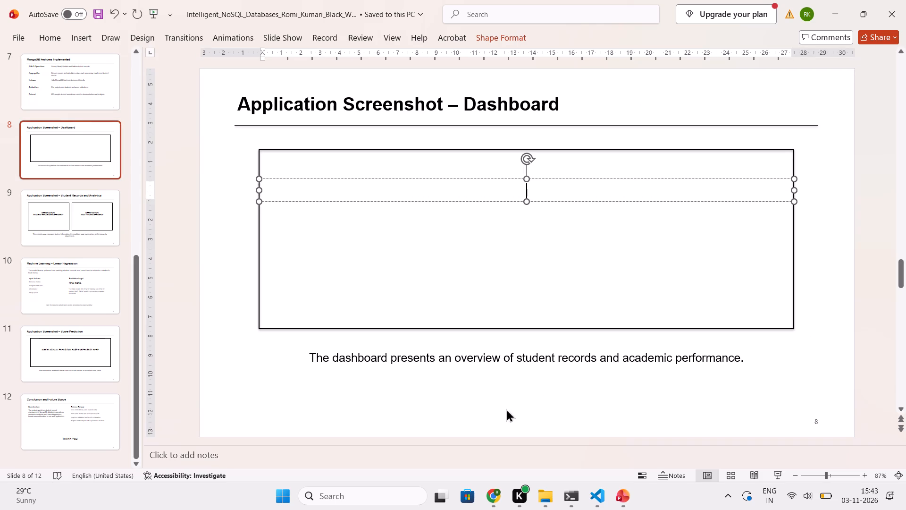
{"action": "left_click", "coordinate": [83, 40]}
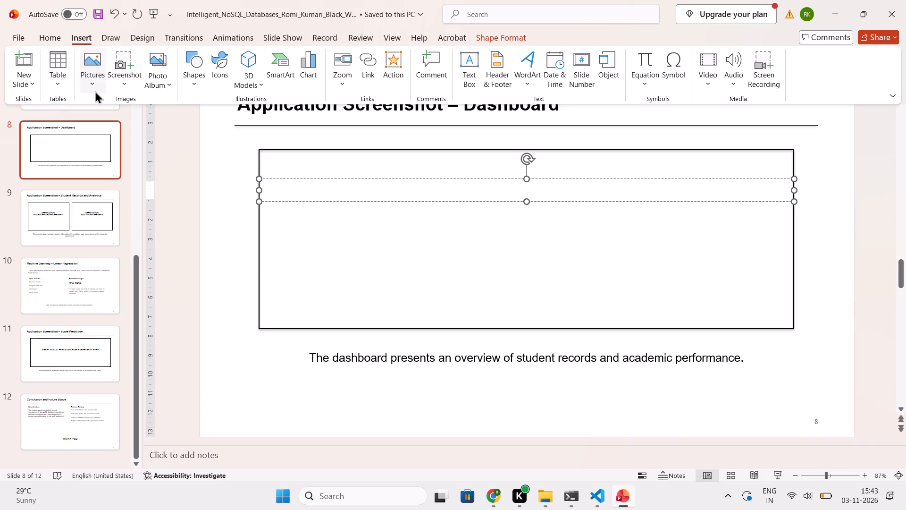
{"action": "left_click", "coordinate": [93, 91]}
{"action": "left_click", "coordinate": [108, 113]}
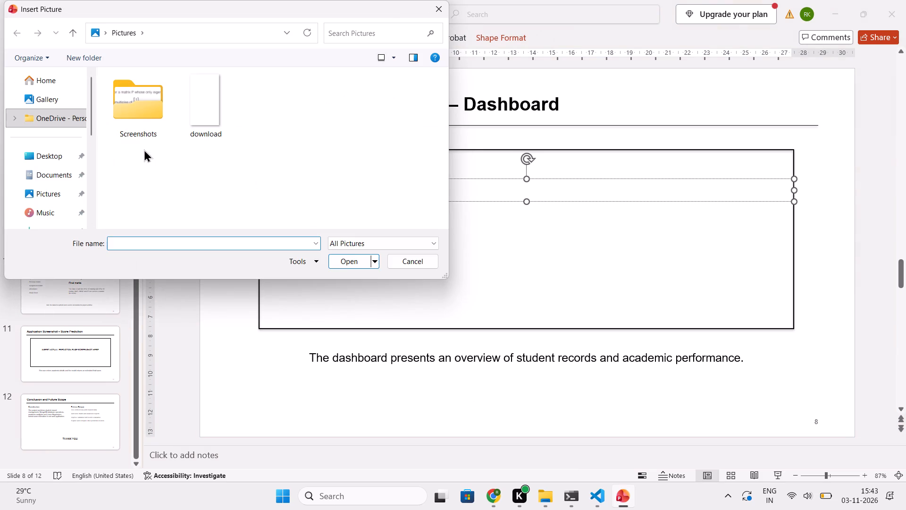
{"action": "scroll", "coordinate": [55, 187], "scroll_direction": "down", "scroll_amount": 1}
{"action": "scroll", "coordinate": [50, 142], "scroll_direction": "up", "scroll_amount": 2}
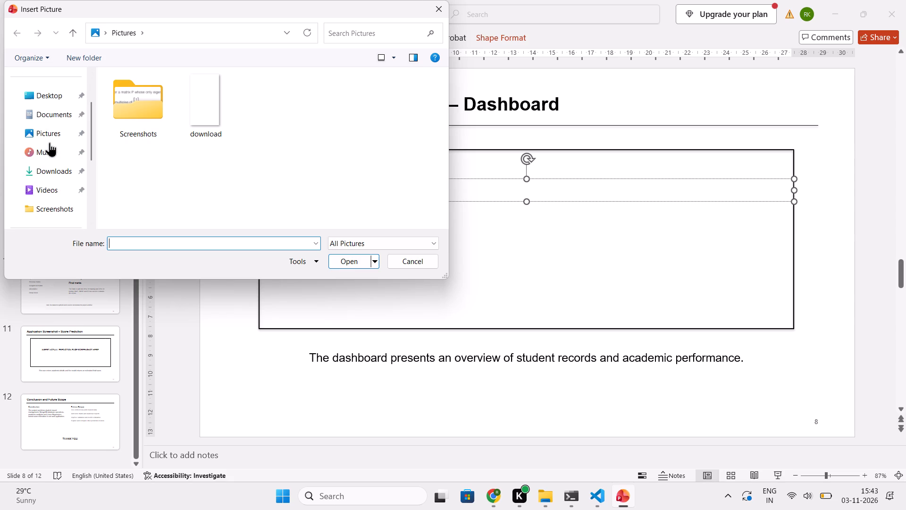
{"action": "scroll", "coordinate": [57, 189], "scroll_direction": "down", "scroll_amount": 1}
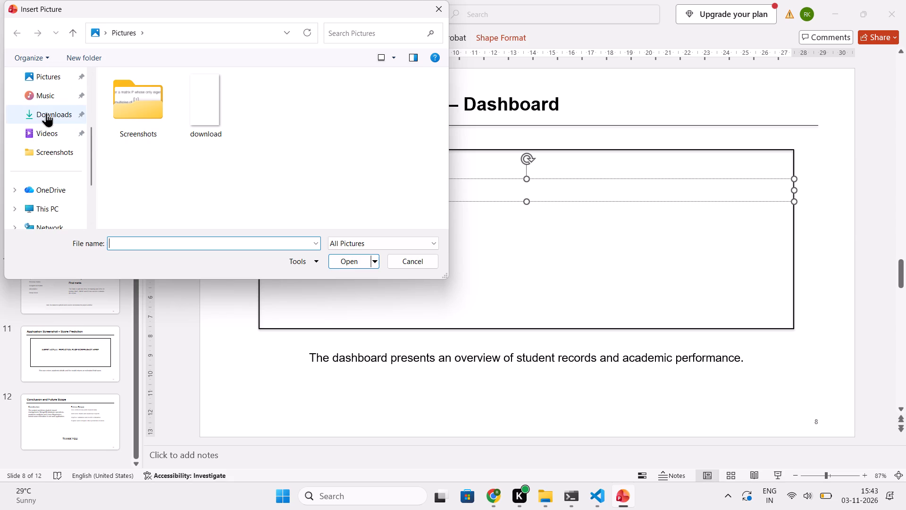
{"action": "scroll", "coordinate": [46, 112], "scroll_direction": "down", "scroll_amount": 1}
{"action": "scroll", "coordinate": [49, 120], "scroll_direction": "up", "scroll_amount": 1}
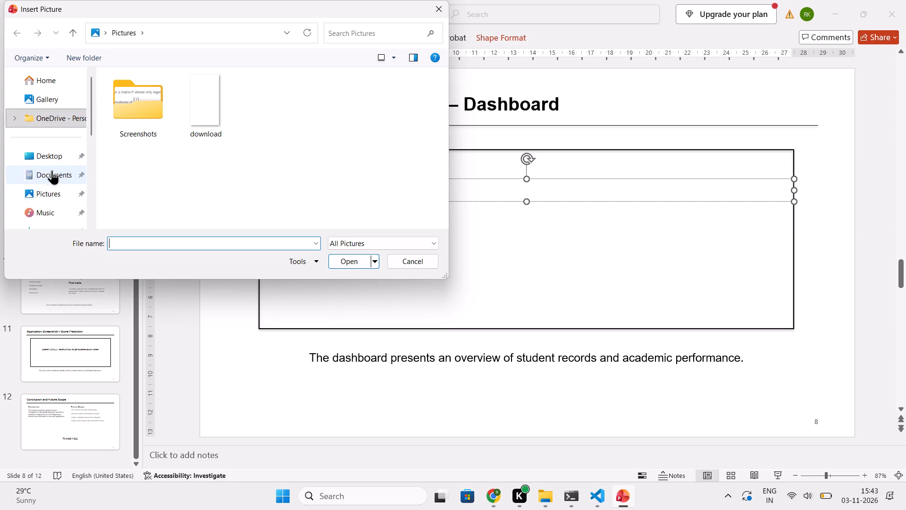
{"action": "double_click", "coordinate": [125, 105]}
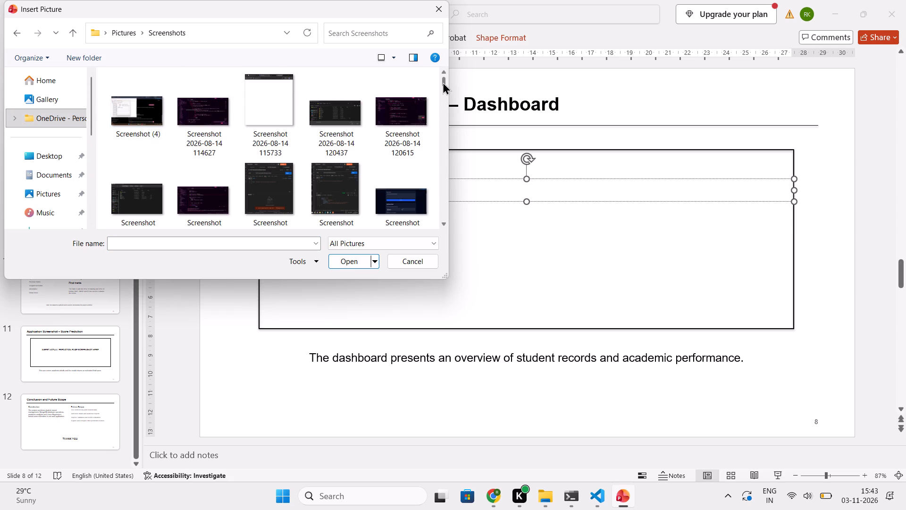
{"action": "left_click_drag", "start_coordinate": [443, 82], "coordinate": [448, 256]}
{"action": "left_click_drag", "start_coordinate": [448, 256], "coordinate": [435, 249]}
{"action": "left_click_drag", "start_coordinate": [444, 78], "coordinate": [443, 215]}
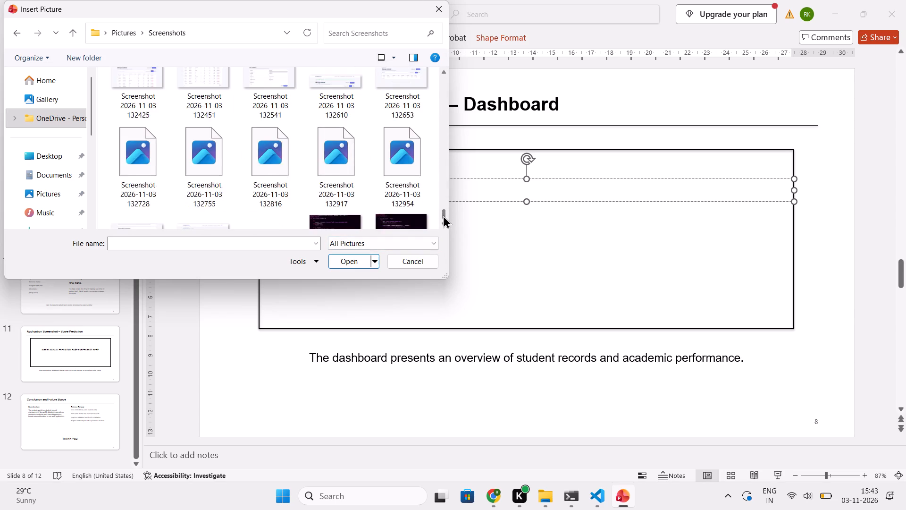
{"action": "left_click_drag", "start_coordinate": [443, 215], "coordinate": [440, 215]}
{"action": "scroll", "coordinate": [309, 155], "scroll_direction": "up", "scroll_amount": 1}
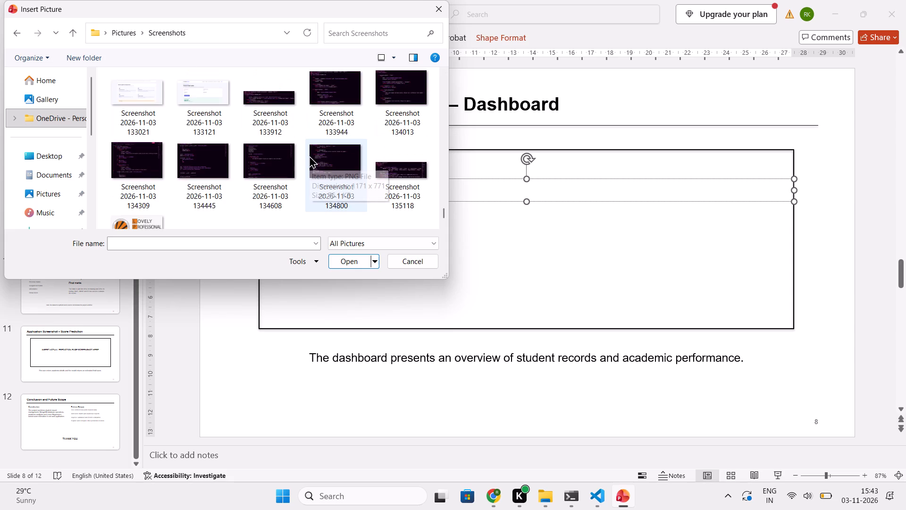
{"action": "scroll", "coordinate": [309, 155], "scroll_direction": "up", "scroll_amount": 2}
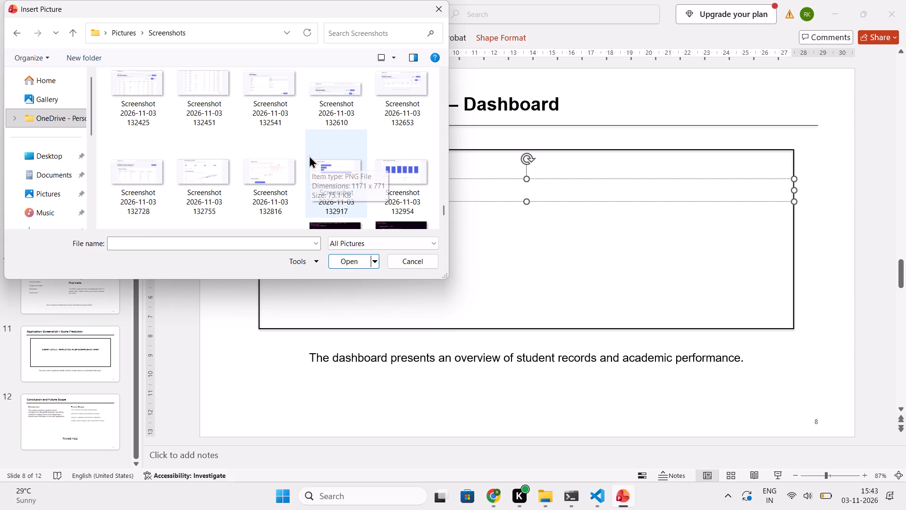
{"action": "scroll", "coordinate": [309, 155], "scroll_direction": "up", "scroll_amount": 1}
{"action": "scroll", "coordinate": [248, 97], "scroll_direction": "up", "scroll_amount": 1}
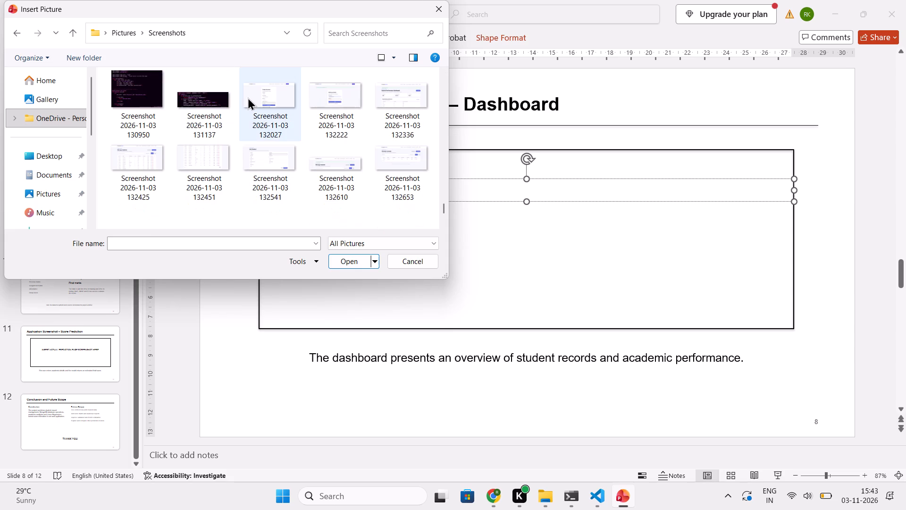
{"action": "left_click", "coordinate": [392, 105]}
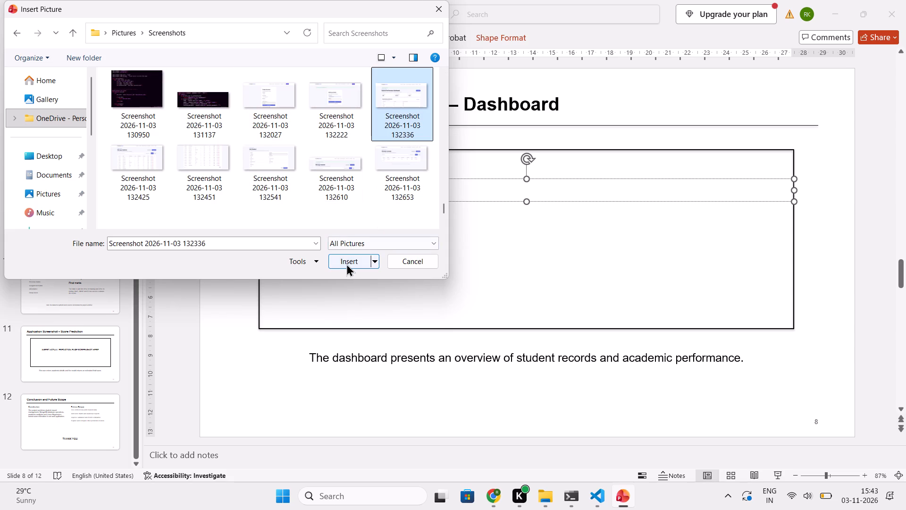
{"action": "left_click", "coordinate": [346, 263]}
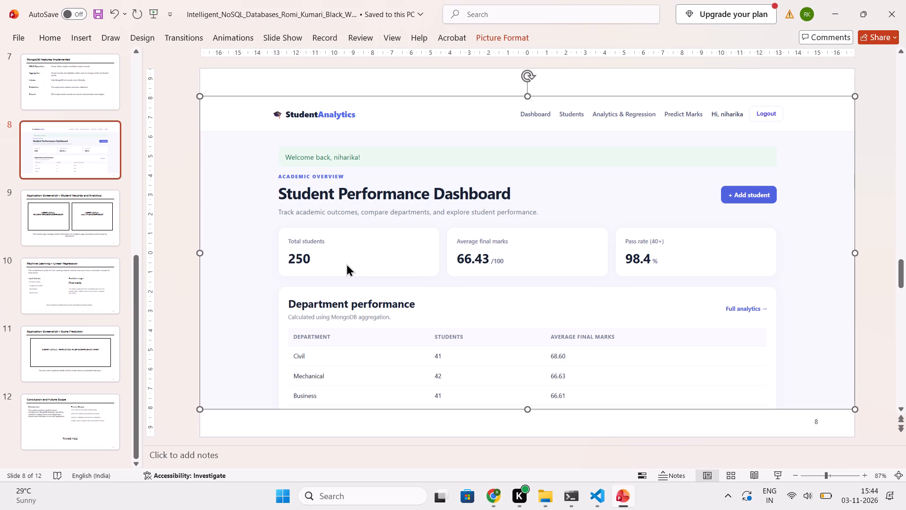
Shrink the inserted dashboard screenshot proportionally and position it inside the black placeholder frame, aligned with the frame's top edge.
{"action": "left_click_drag", "start_coordinate": [202, 95], "coordinate": [281, 143]}
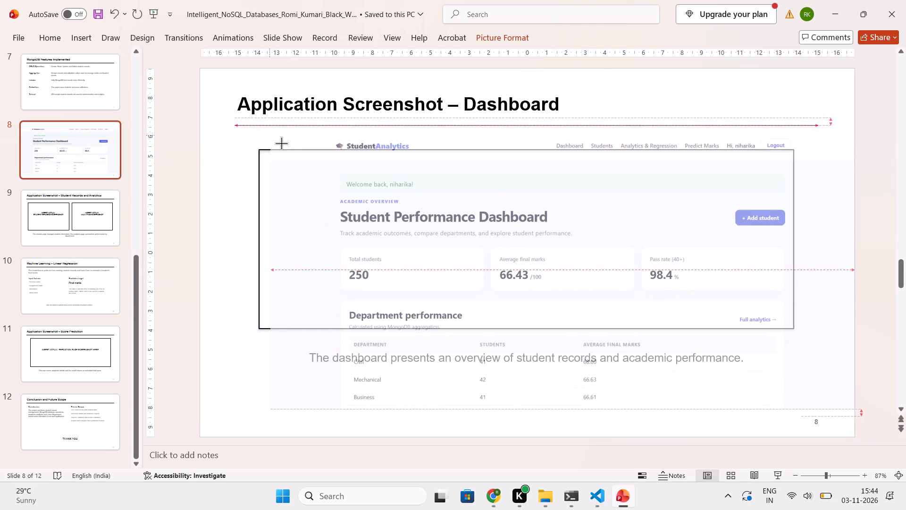
{"action": "left_click_drag", "start_coordinate": [281, 143], "coordinate": [286, 147]}
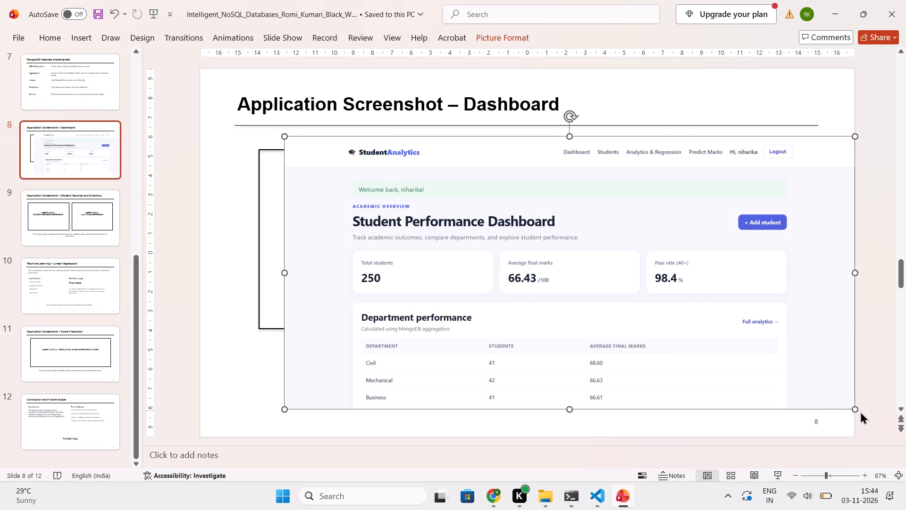
{"action": "left_click_drag", "start_coordinate": [851, 407], "coordinate": [773, 367]}
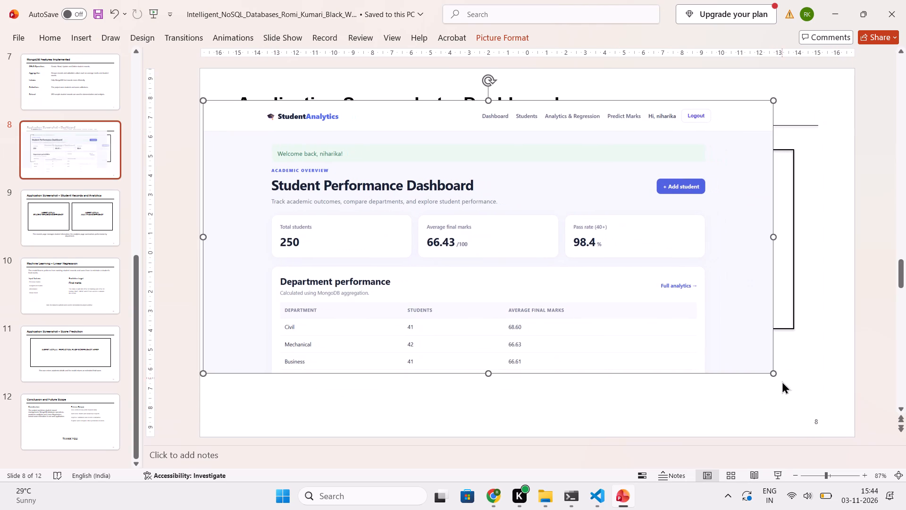
{"action": "left_click_drag", "start_coordinate": [770, 371], "coordinate": [725, 316]}
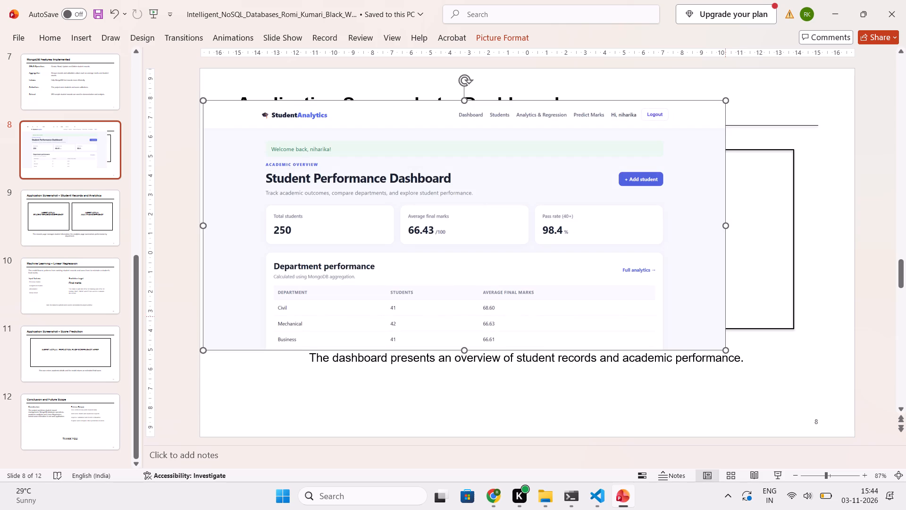
{"action": "left_click_drag", "start_coordinate": [726, 97], "coordinate": [722, 111]}
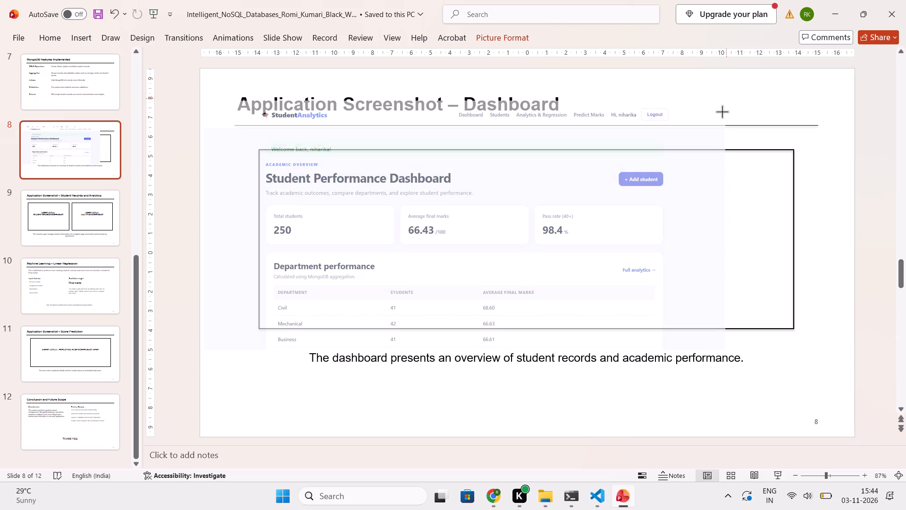
{"action": "left_click_drag", "start_coordinate": [722, 111], "coordinate": [642, 211]}
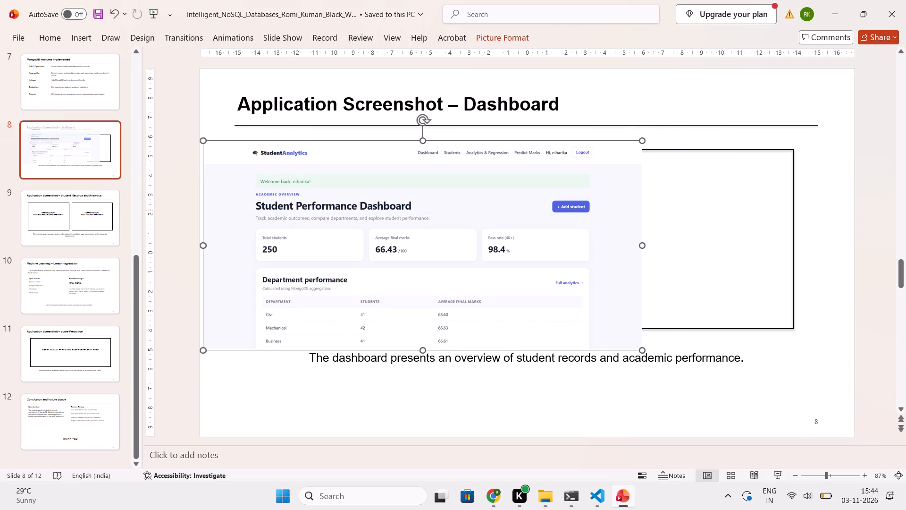
{"action": "left_click_drag", "start_coordinate": [535, 232], "coordinate": [625, 222]}
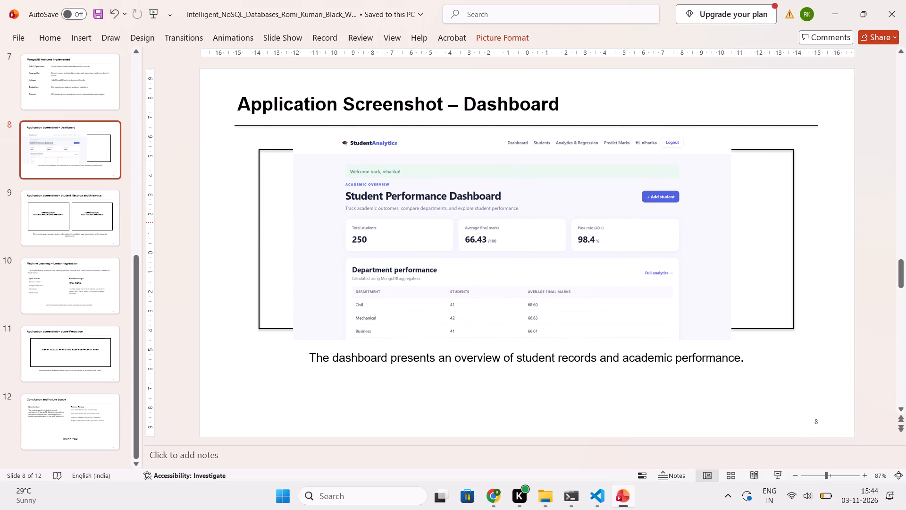
{"action": "left_click_drag", "start_coordinate": [625, 222], "coordinate": [624, 222]}
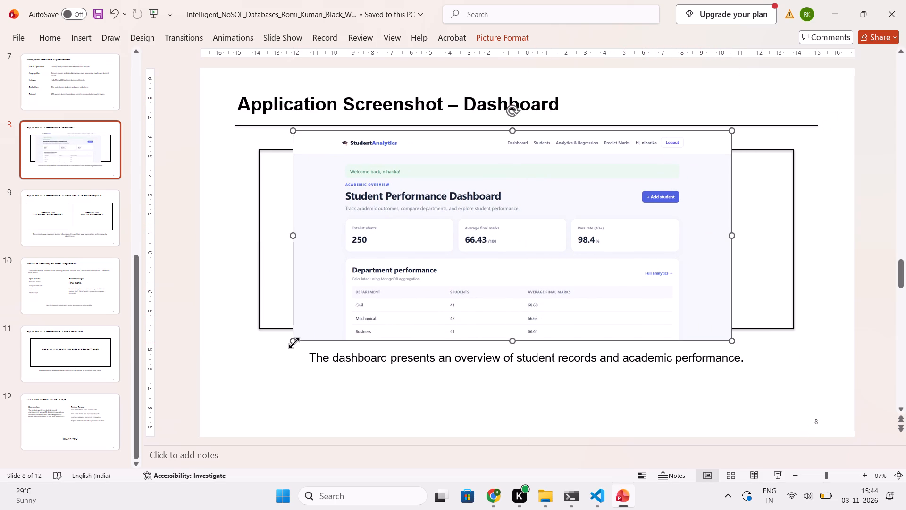
{"action": "left_click_drag", "start_coordinate": [294, 342], "coordinate": [369, 275]}
{"action": "left_click_drag", "start_coordinate": [461, 236], "coordinate": [438, 255]}
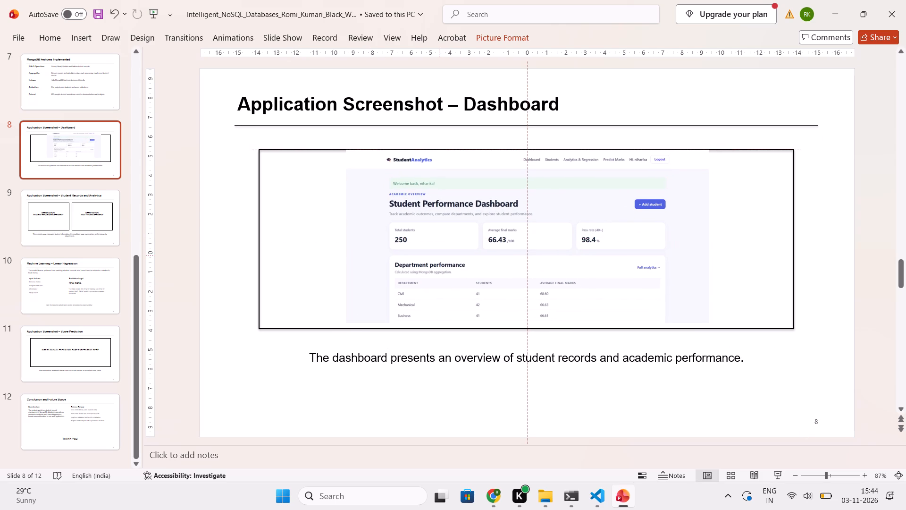
{"action": "left_click_drag", "start_coordinate": [438, 255], "coordinate": [405, 174]}
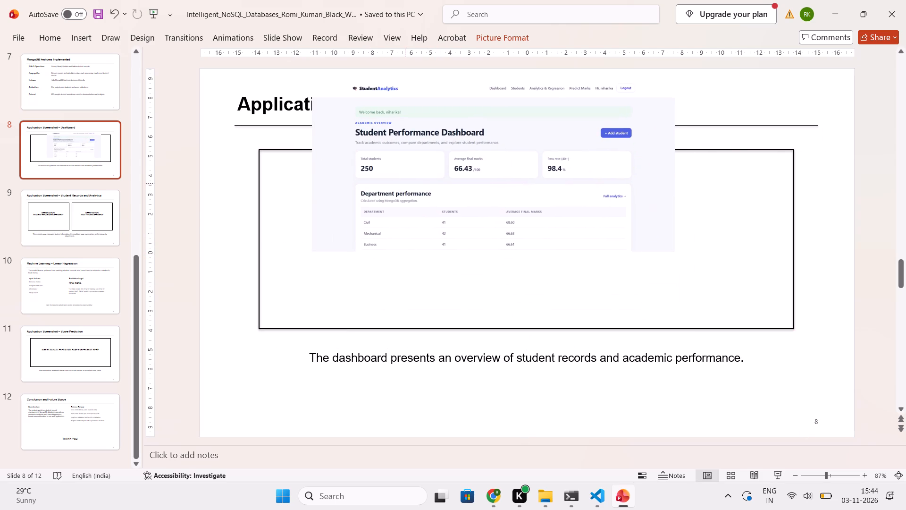
{"action": "left_click_drag", "start_coordinate": [405, 174], "coordinate": [419, 241]}
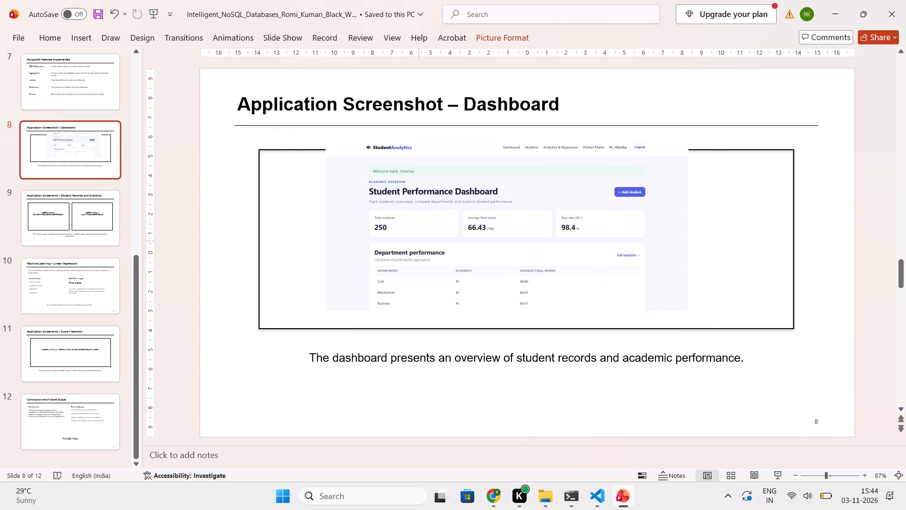
{"action": "left_click_drag", "start_coordinate": [419, 241], "coordinate": [421, 258]}
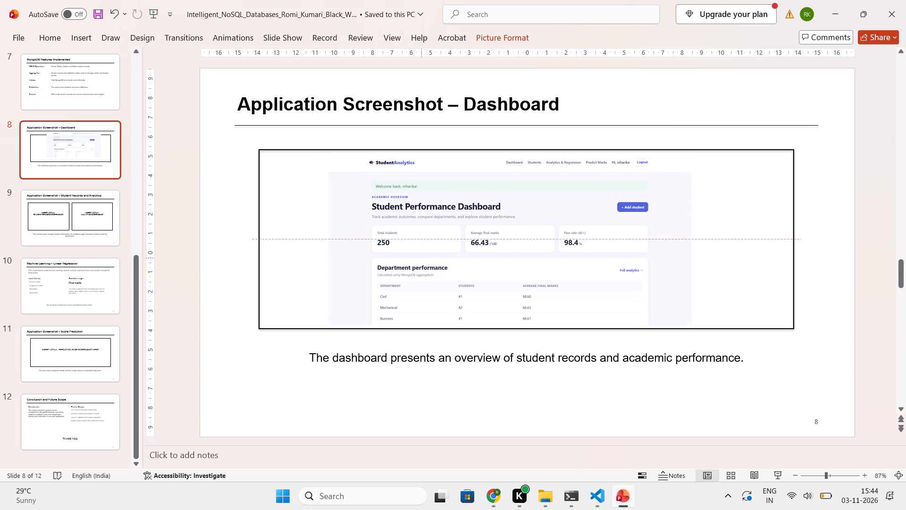
{"action": "left_click_drag", "start_coordinate": [421, 258], "coordinate": [421, 254]}
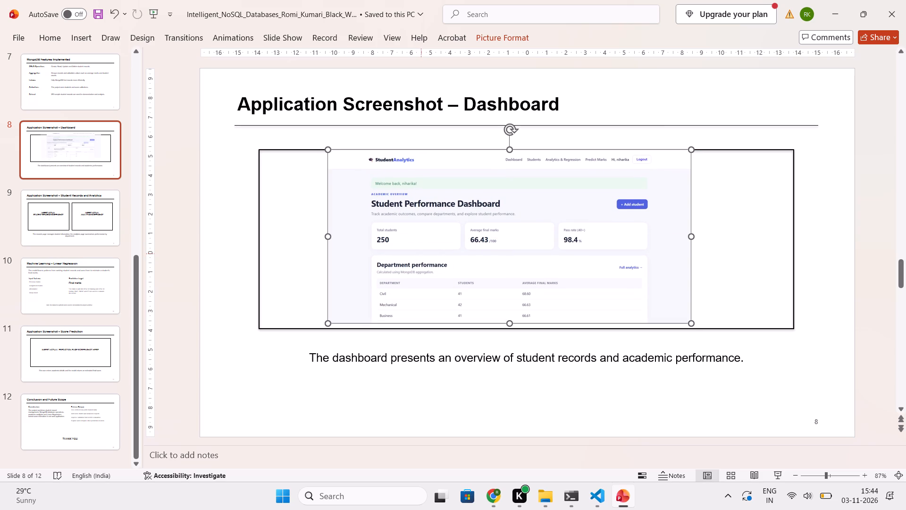
Stretch the dashboard screenshot's bottom and both sides to fill the black frame exactly, then deselect the picture.
{"action": "left_click", "coordinate": [509, 324]}
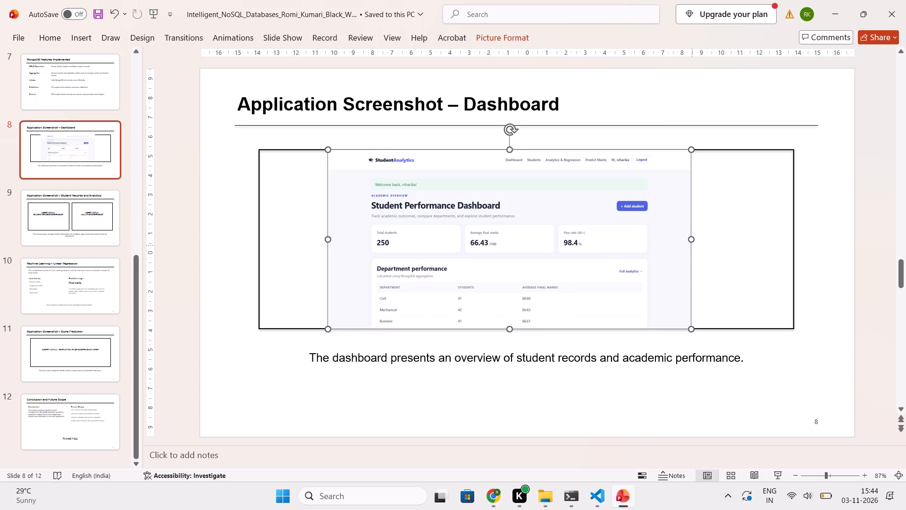
{"action": "left_click_drag", "start_coordinate": [692, 240], "coordinate": [773, 228]}
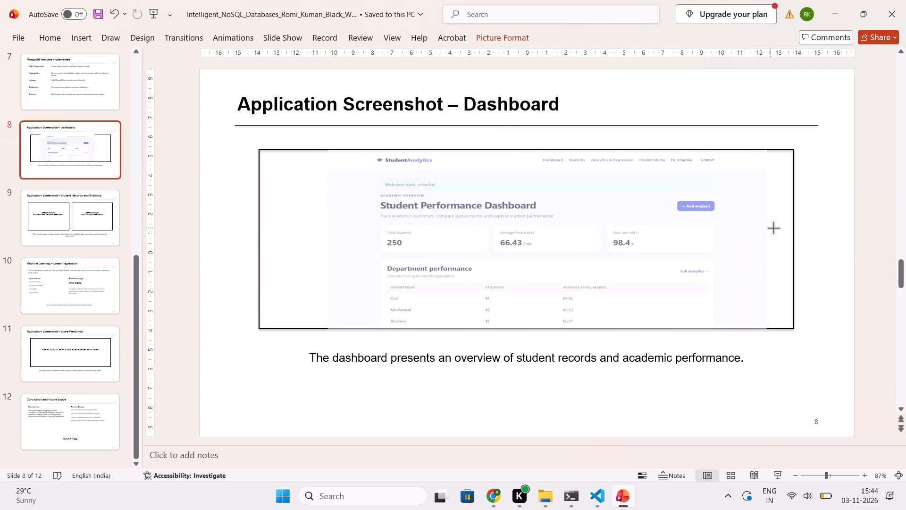
{"action": "left_click_drag", "start_coordinate": [773, 228], "coordinate": [792, 228]}
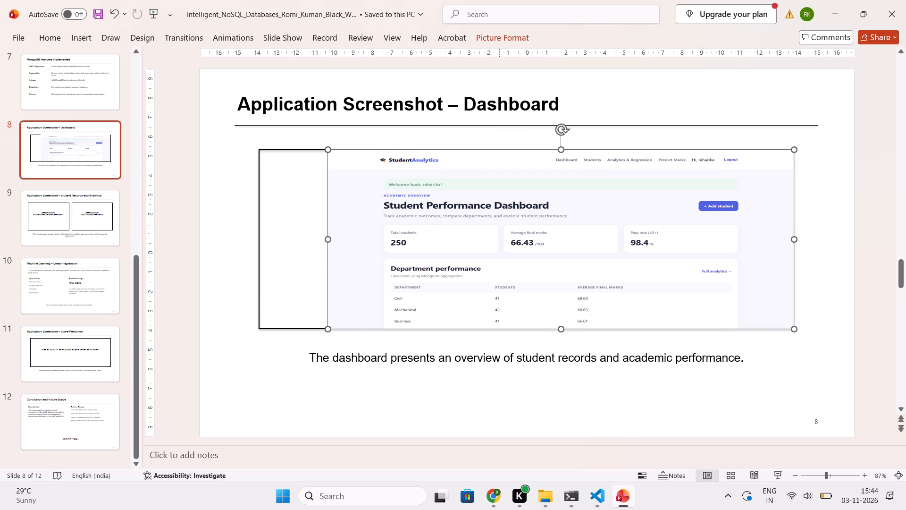
{"action": "left_click_drag", "start_coordinate": [328, 238], "coordinate": [267, 238]}
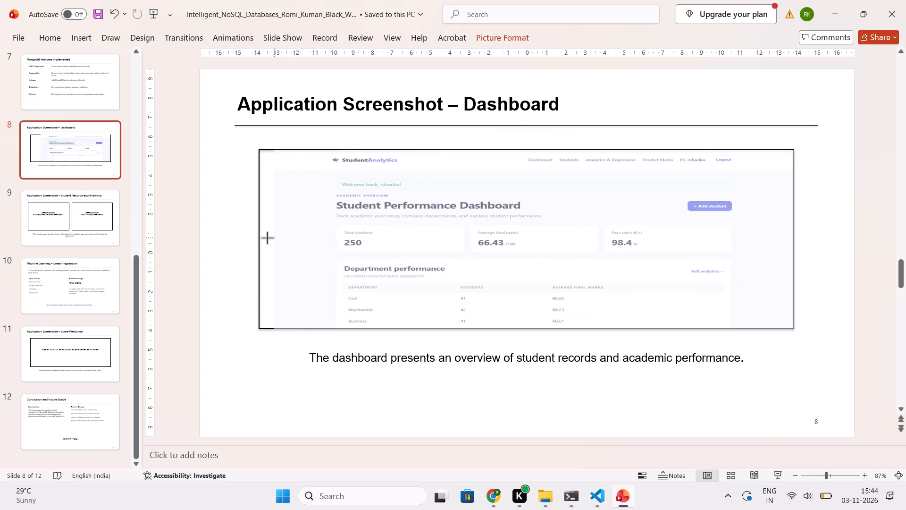
{"action": "left_click_drag", "start_coordinate": [267, 238], "coordinate": [260, 238]}
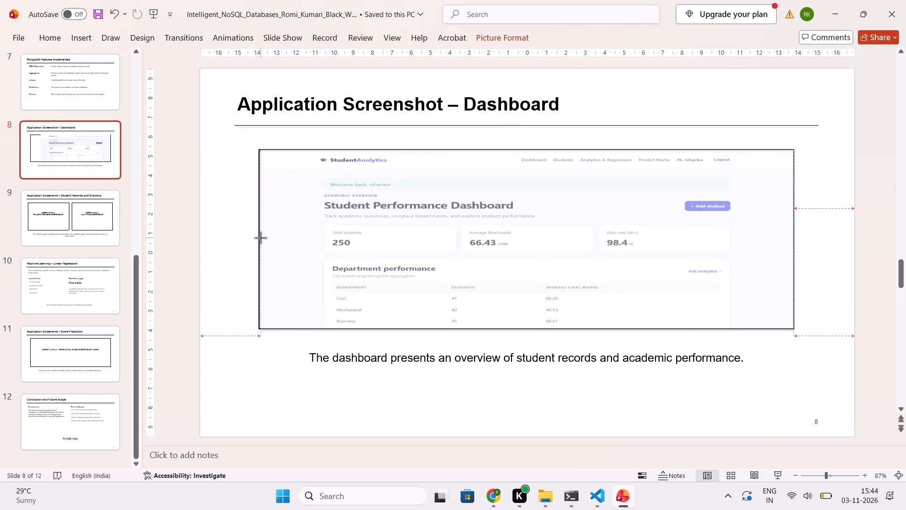
{"action": "left_click_drag", "start_coordinate": [260, 238], "coordinate": [258, 238]}
{"action": "left_click", "coordinate": [273, 346]}
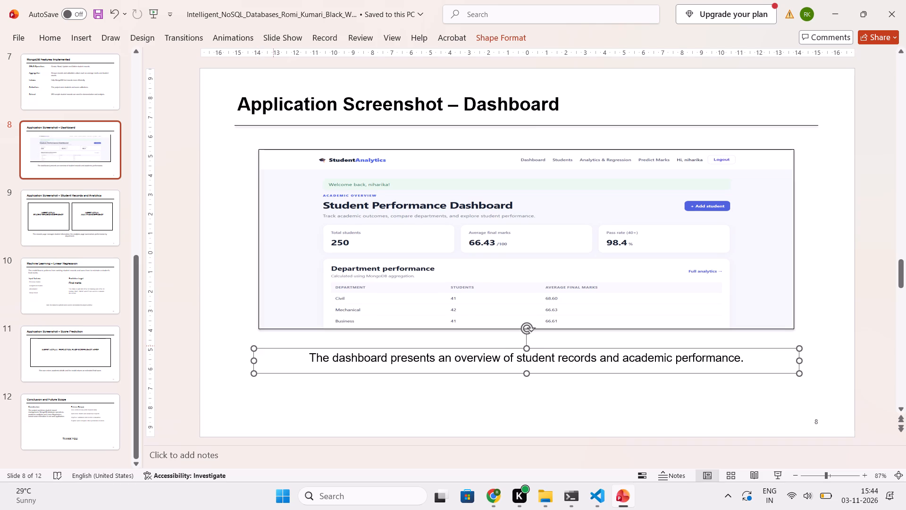
Delete the placeholder text "INSERT ACTUAL STUDENT RECORDS SCREENSHOT" from the Application Screenshot – Student Records and Analytics slide.
{"action": "scroll", "coordinate": [243, 357], "scroll_direction": "down", "scroll_amount": 1}
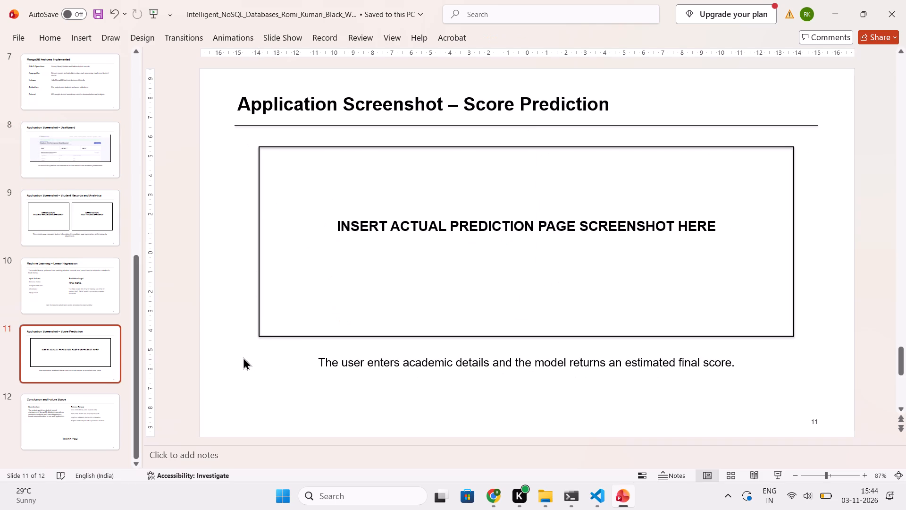
{"action": "left_click", "coordinate": [95, 222]}
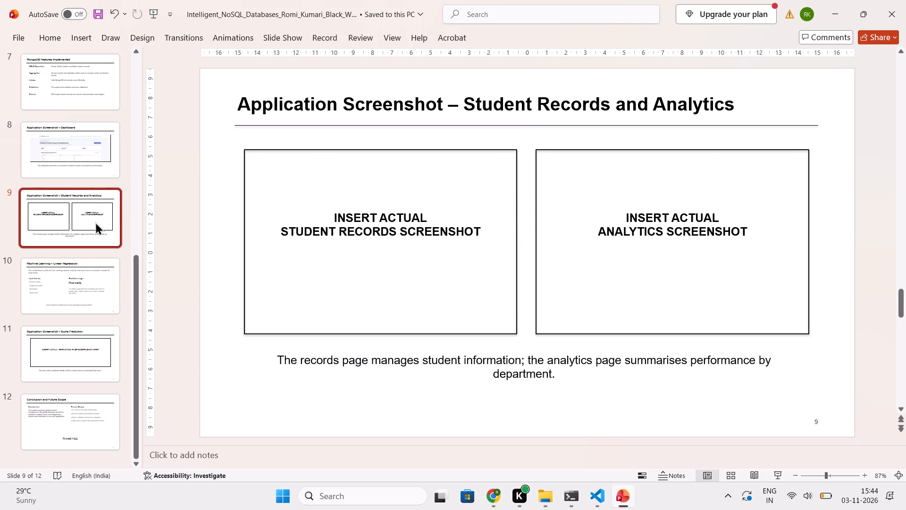
{"action": "left_click", "coordinate": [448, 281]}
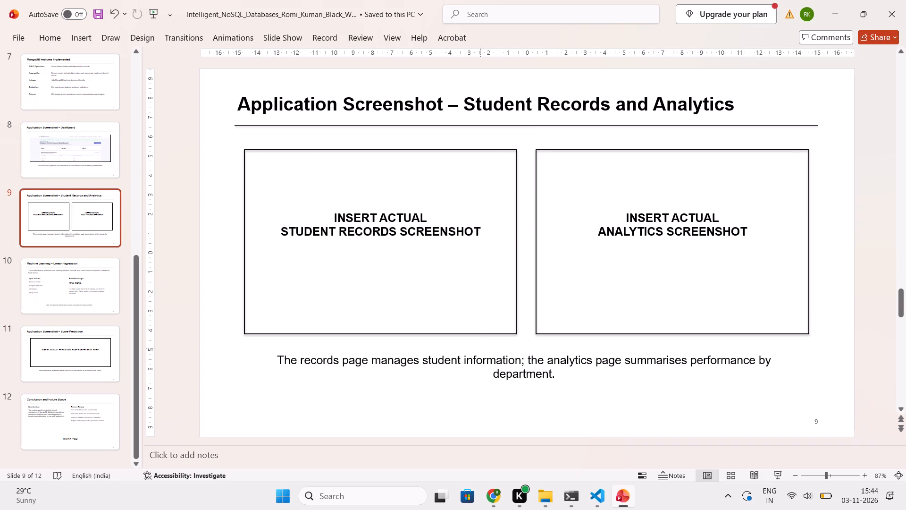
{"action": "left_click", "coordinate": [494, 509]}
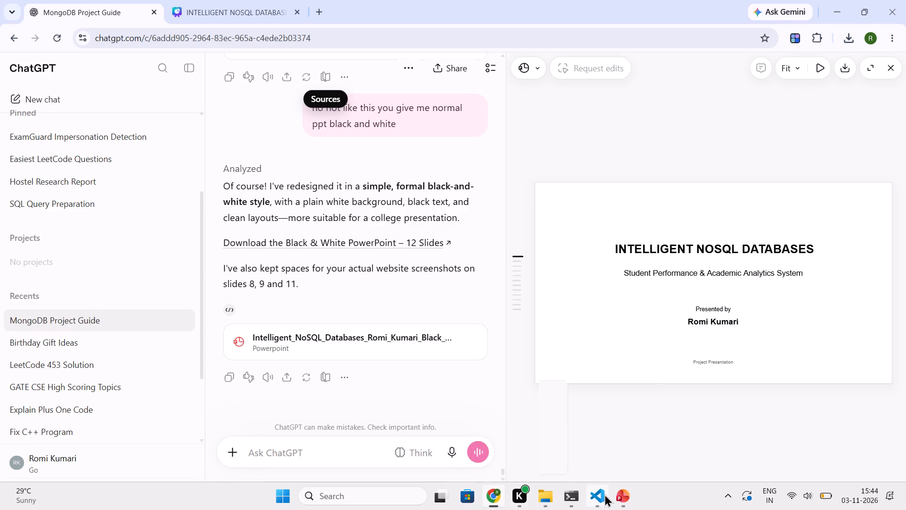
{"action": "left_click", "coordinate": [616, 495]}
{"action": "double_click", "coordinate": [358, 215]}
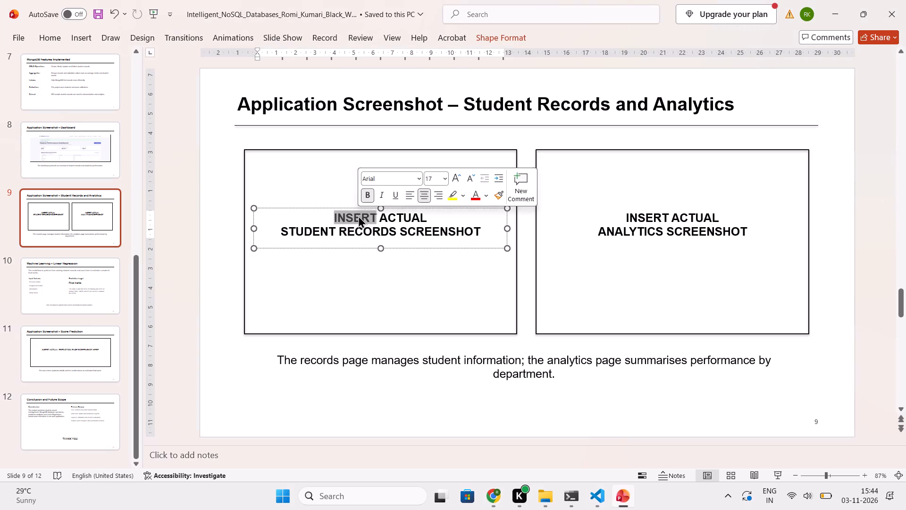
{"action": "triple_click", "coordinate": [395, 230]}
{"action": "key", "text": "BackSpace"}
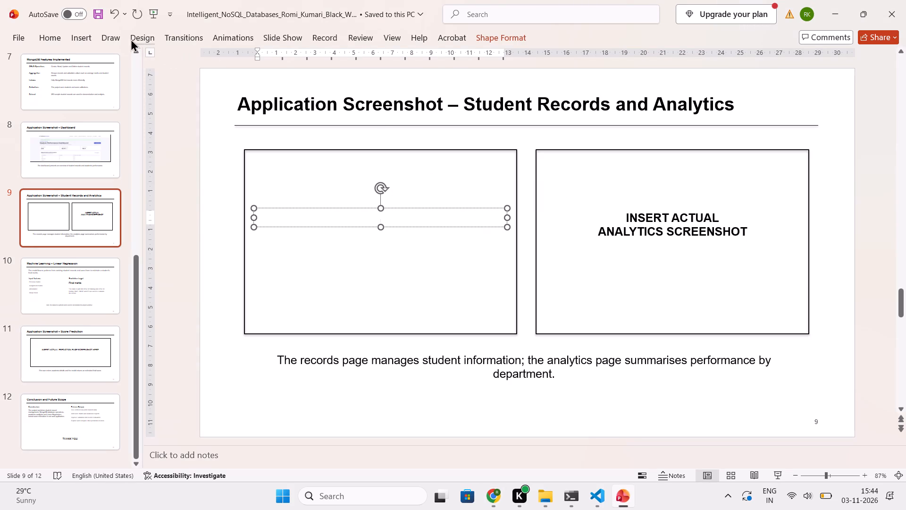
{"action": "left_click", "coordinate": [90, 33]}
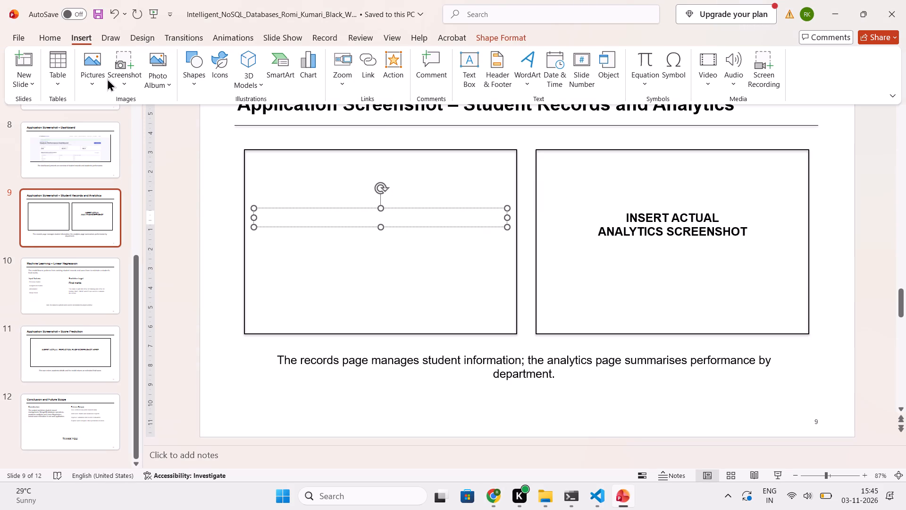
{"action": "left_click", "coordinate": [97, 81]}
{"action": "left_click", "coordinate": [116, 116]}
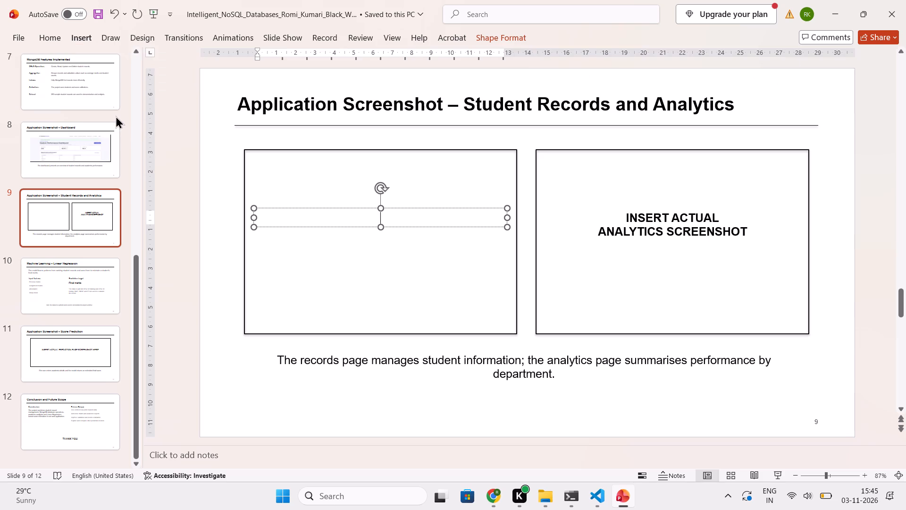
{"action": "scroll", "coordinate": [331, 95], "scroll_direction": "down", "scroll_amount": 19}
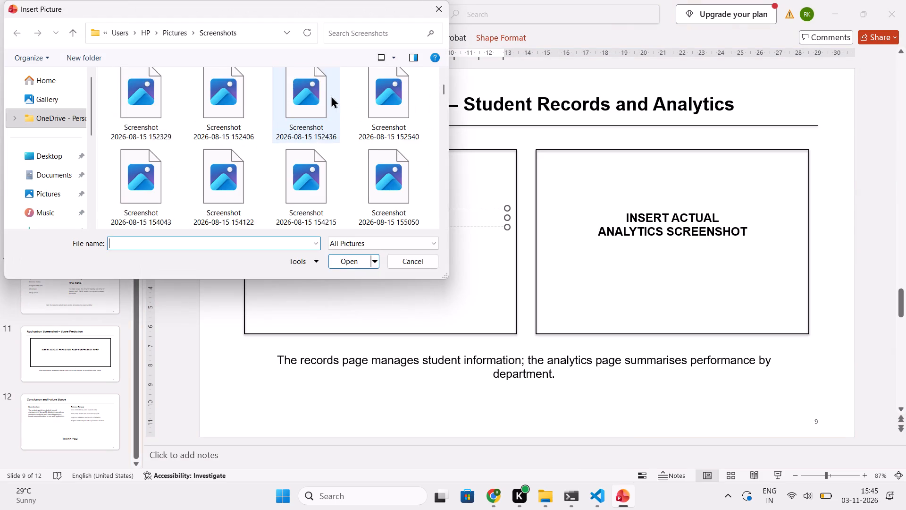
{"action": "scroll", "coordinate": [331, 95], "scroll_direction": "down", "scroll_amount": 10}
{"action": "left_click_drag", "start_coordinate": [442, 102], "coordinate": [450, 128]}
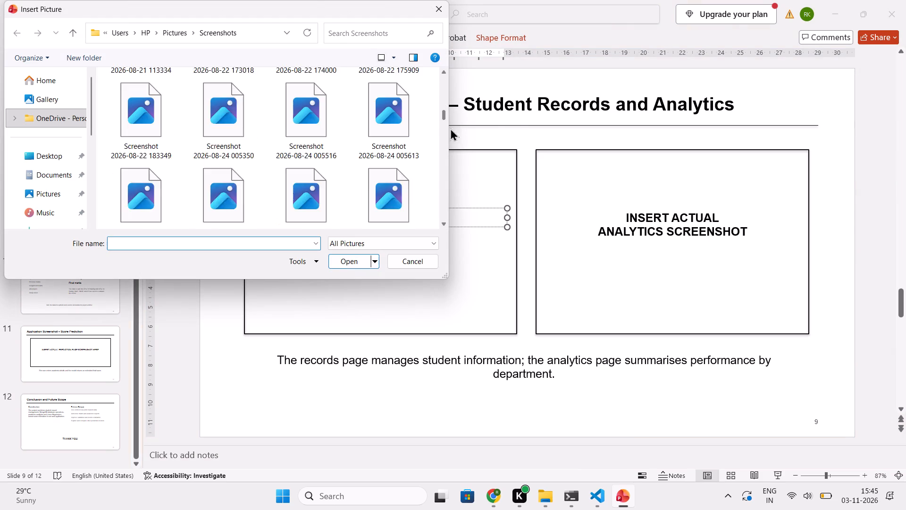
{"action": "left_click_drag", "start_coordinate": [450, 128], "coordinate": [448, 226]}
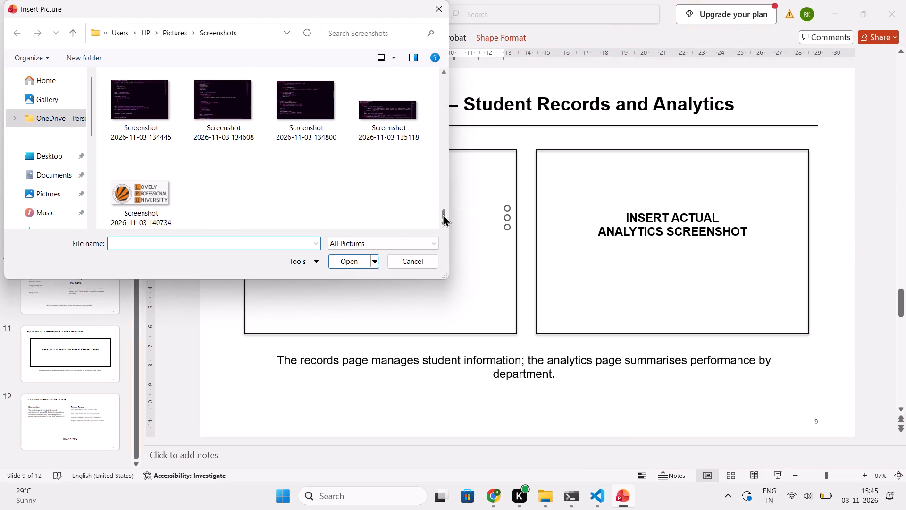
{"action": "left_click_drag", "start_coordinate": [443, 214], "coordinate": [444, 219]}
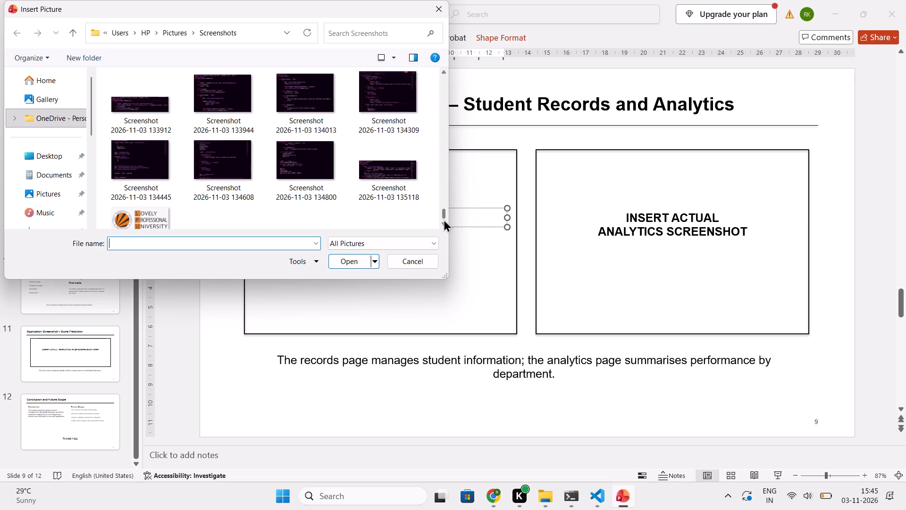
{"action": "left_click_drag", "start_coordinate": [444, 219], "coordinate": [444, 211]}
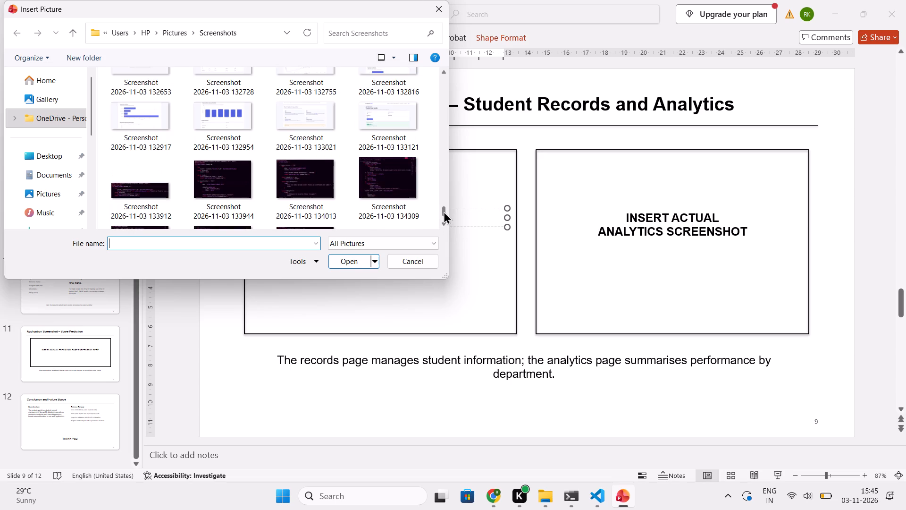
{"action": "left_click_drag", "start_coordinate": [444, 211], "coordinate": [444, 209]}
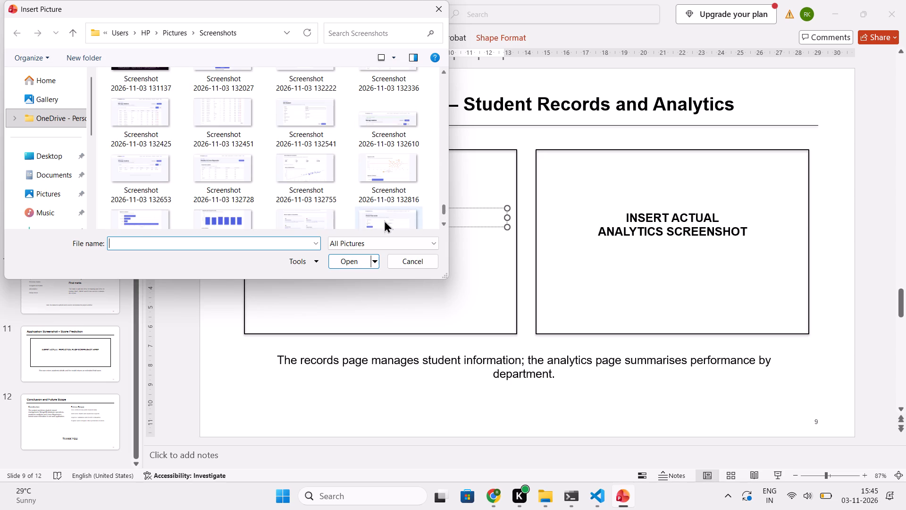
{"action": "double_click", "coordinate": [147, 133]}
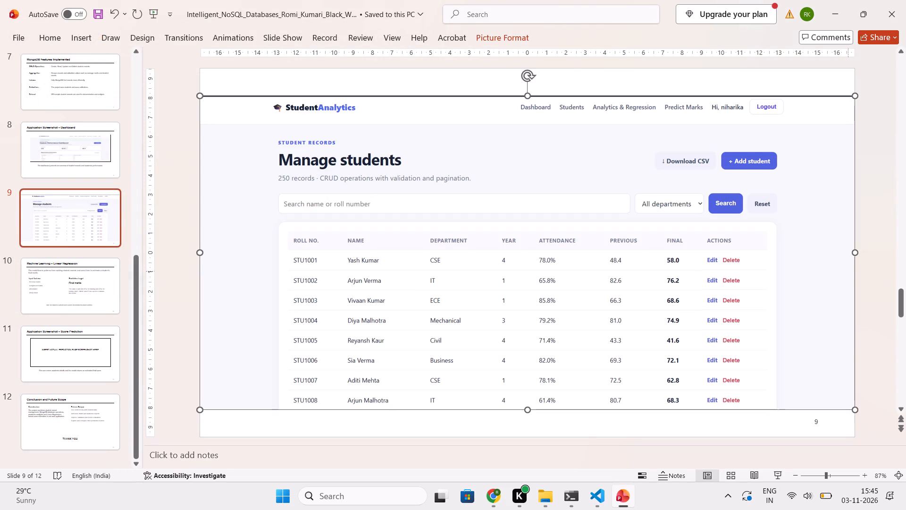
Shrink the Manage students screenshot to roughly the size of the slide's left frame, aligning its left side with the frame.
{"action": "left_click_drag", "start_coordinate": [856, 252], "coordinate": [564, 228]}
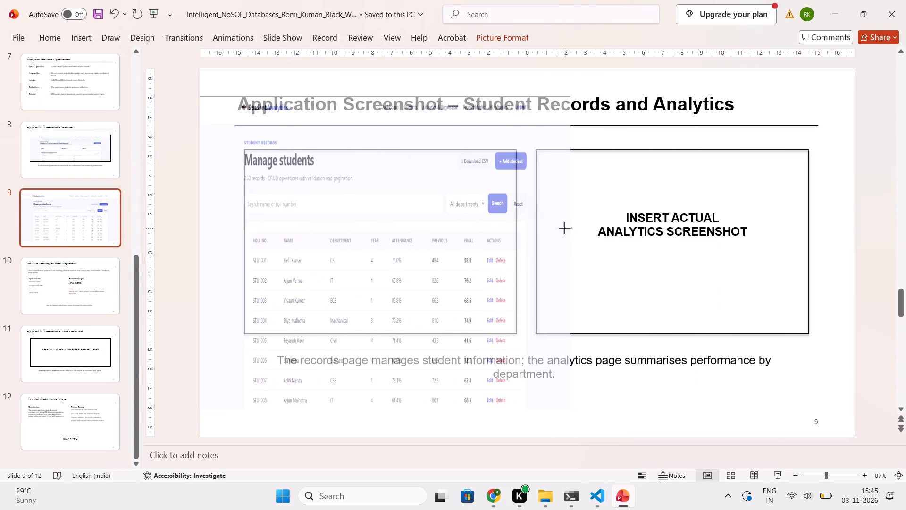
{"action": "left_click_drag", "start_coordinate": [564, 228], "coordinate": [583, 348]}
{"action": "left_click_drag", "start_coordinate": [579, 407], "coordinate": [446, 343]}
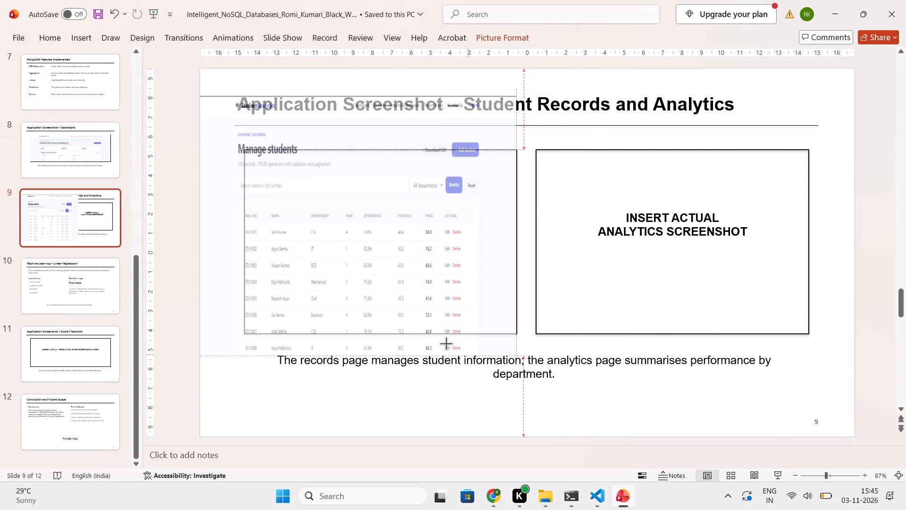
{"action": "left_click_drag", "start_coordinate": [446, 343], "coordinate": [433, 334]}
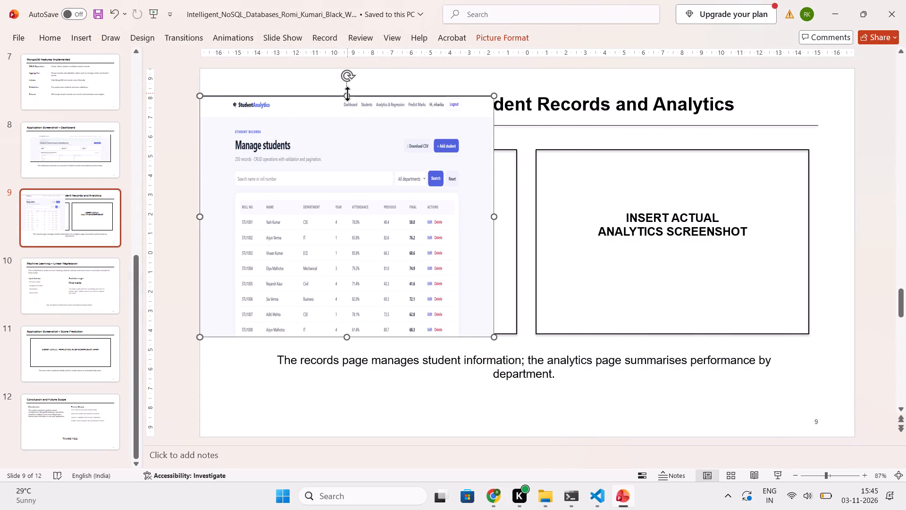
{"action": "left_click_drag", "start_coordinate": [347, 93], "coordinate": [349, 157]}
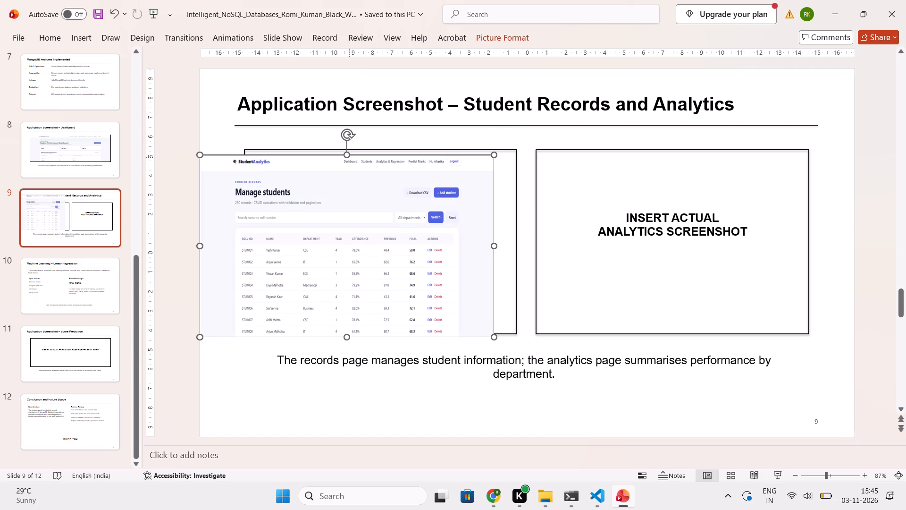
{"action": "left_click_drag", "start_coordinate": [199, 245], "coordinate": [243, 239]}
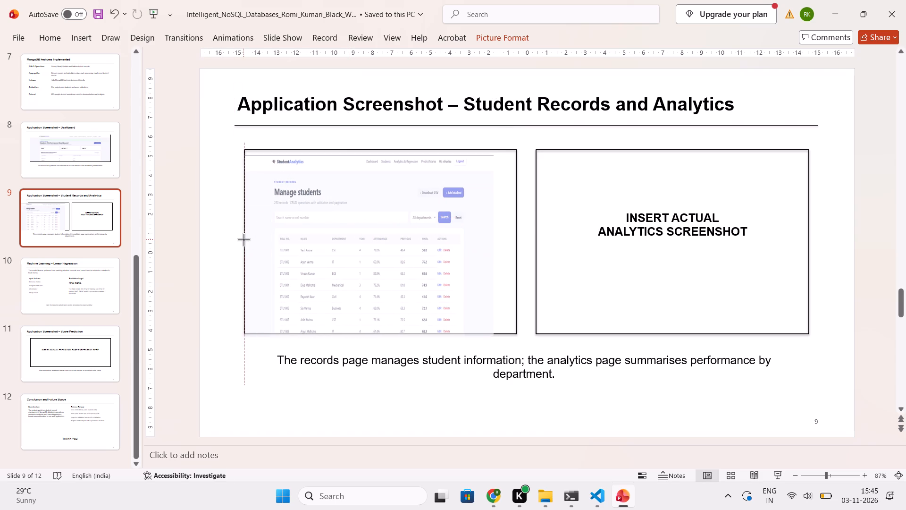
{"action": "left_click_drag", "start_coordinate": [243, 239], "coordinate": [244, 239]}
{"action": "left_click", "coordinate": [257, 377]}
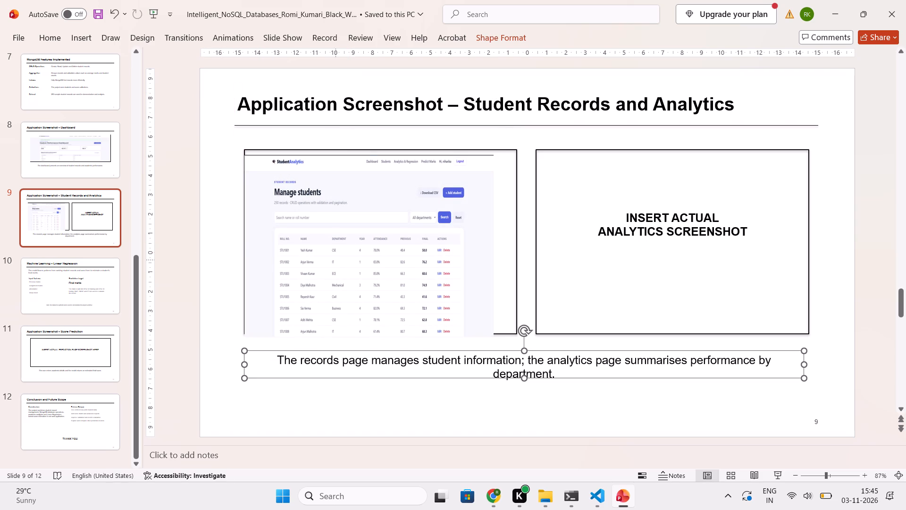
Move the Manage students screenshot onto its frame's bottom edge and stretch its sides and top to fill the frame exactly.
{"action": "left_click_drag", "start_coordinate": [341, 252], "coordinate": [351, 247]}
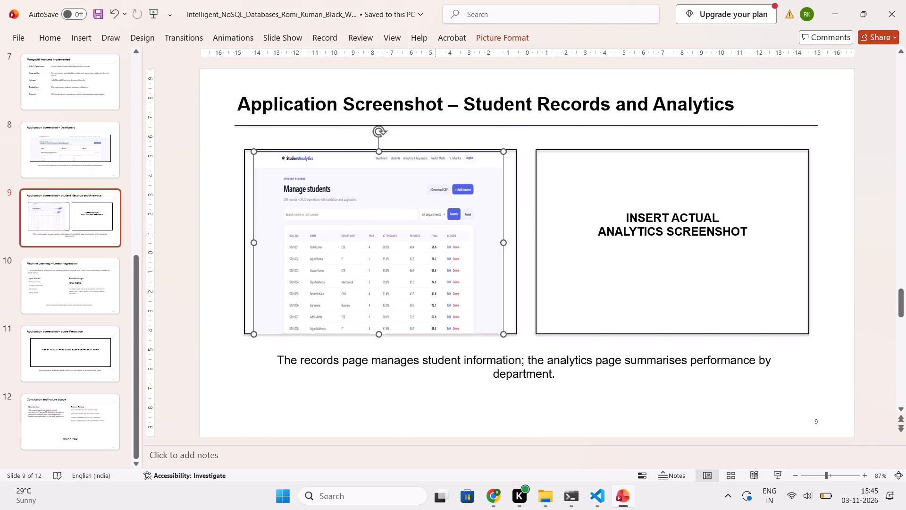
{"action": "left_click_drag", "start_coordinate": [503, 241], "coordinate": [515, 239]}
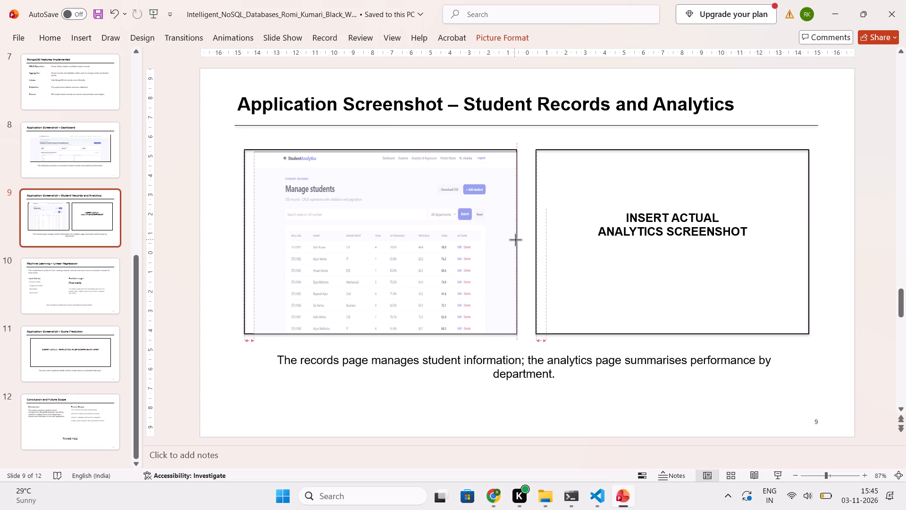
{"action": "left_click_drag", "start_coordinate": [515, 239], "coordinate": [514, 239]}
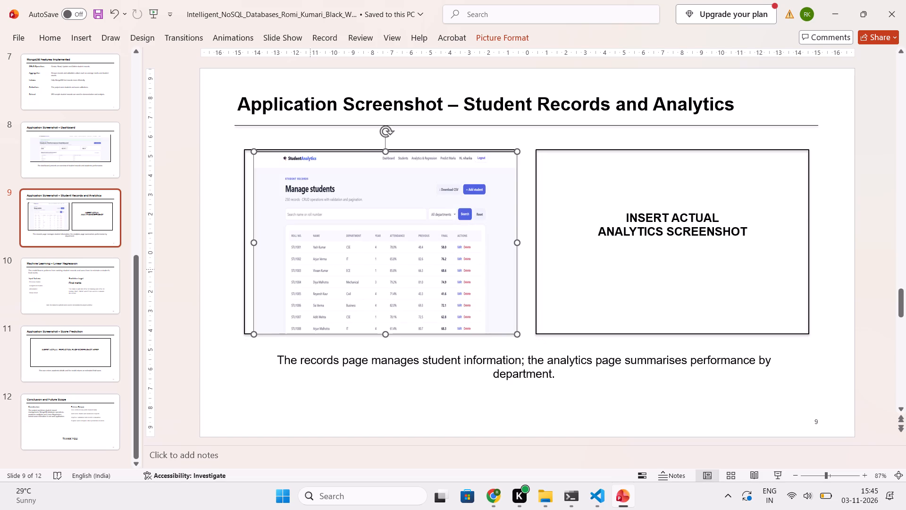
{"action": "left_click_drag", "start_coordinate": [254, 242], "coordinate": [247, 242]}
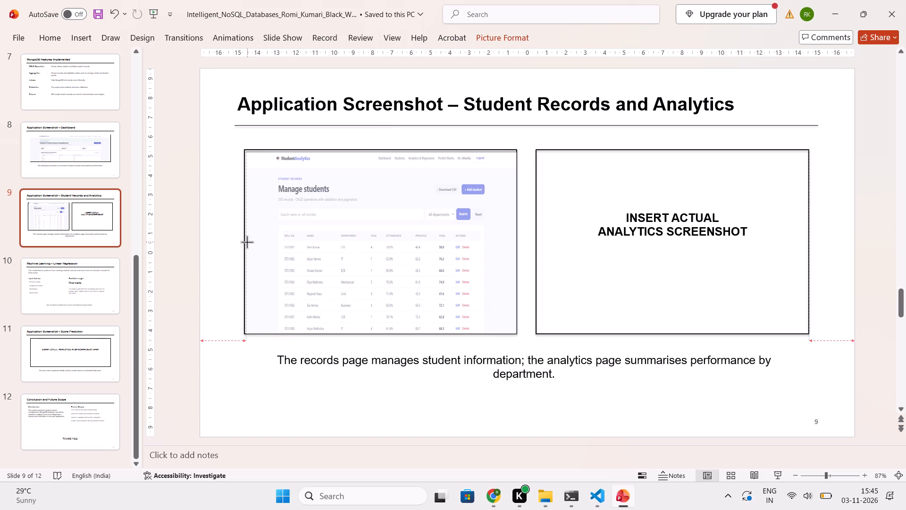
{"action": "left_click_drag", "start_coordinate": [247, 242], "coordinate": [244, 242]}
{"action": "left_click", "coordinate": [238, 344]}
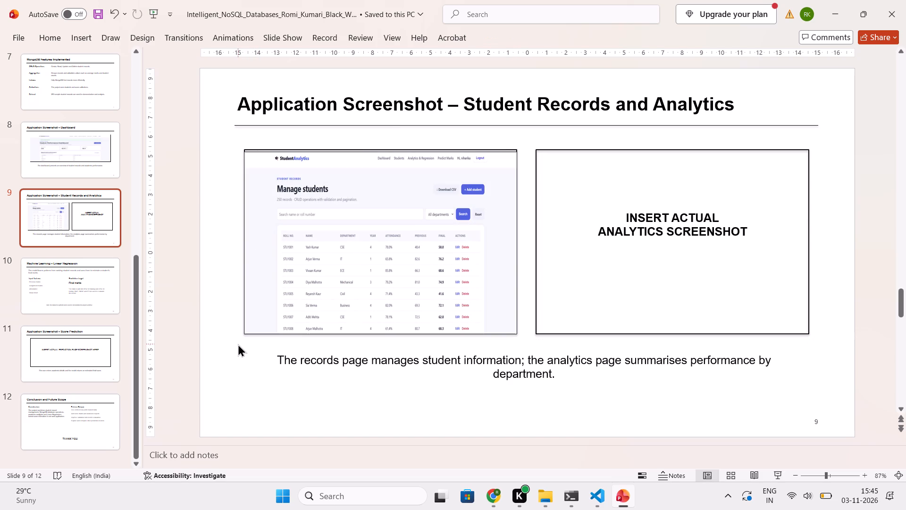
{"action": "left_click", "coordinate": [403, 157]}
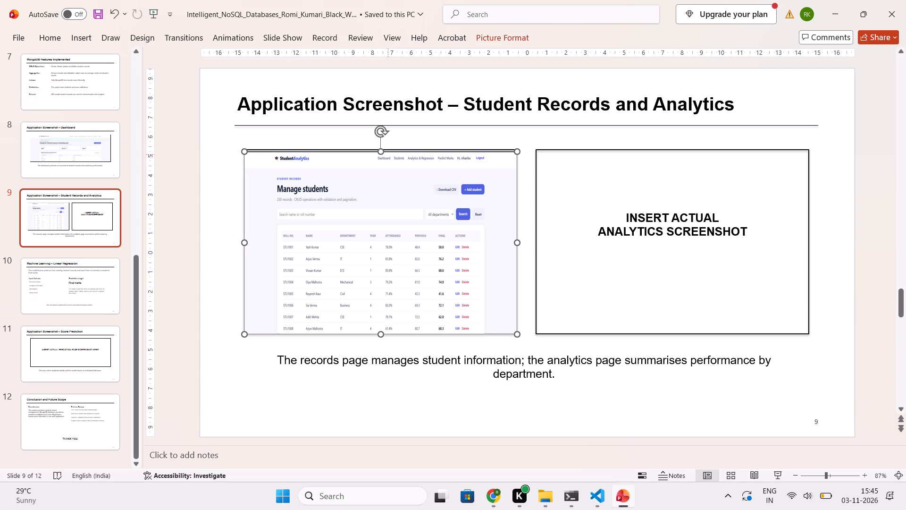
{"action": "left_click", "coordinate": [382, 152]}
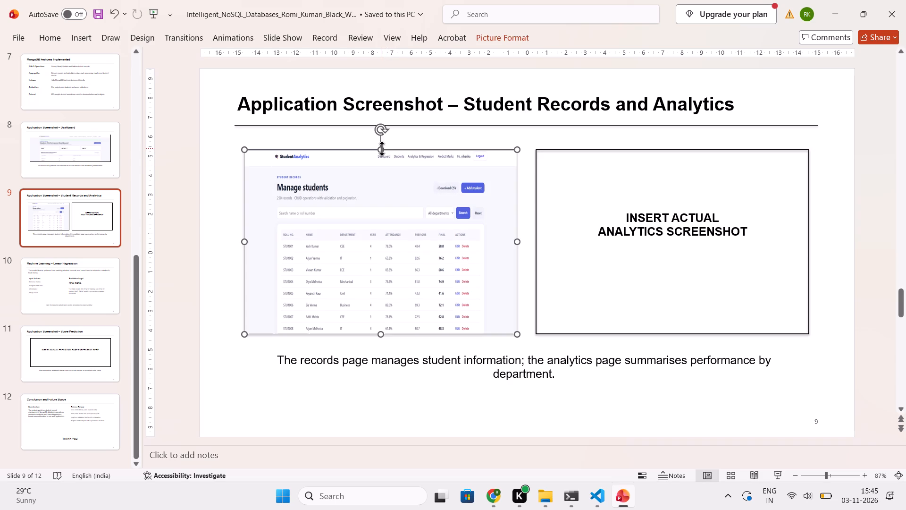
{"action": "left_click", "coordinate": [257, 394]}
Delete the placeholder text "INSERT ACTUAL ANALYTICS SCREENSHOT" from the slide's right frame.
{"action": "left_click", "coordinate": [580, 232]}
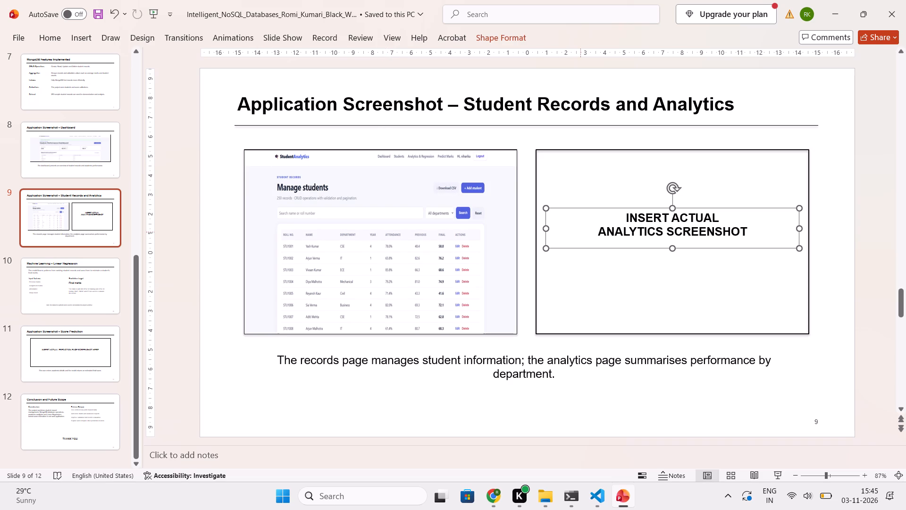
{"action": "left_click", "coordinate": [665, 220]}
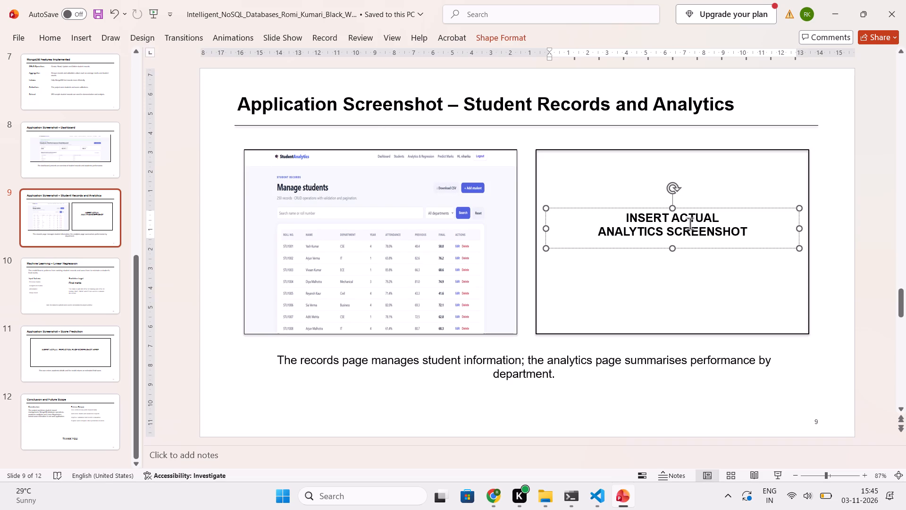
{"action": "triple_click", "coordinate": [701, 227]}
{"action": "key", "text": "BackSpace"}
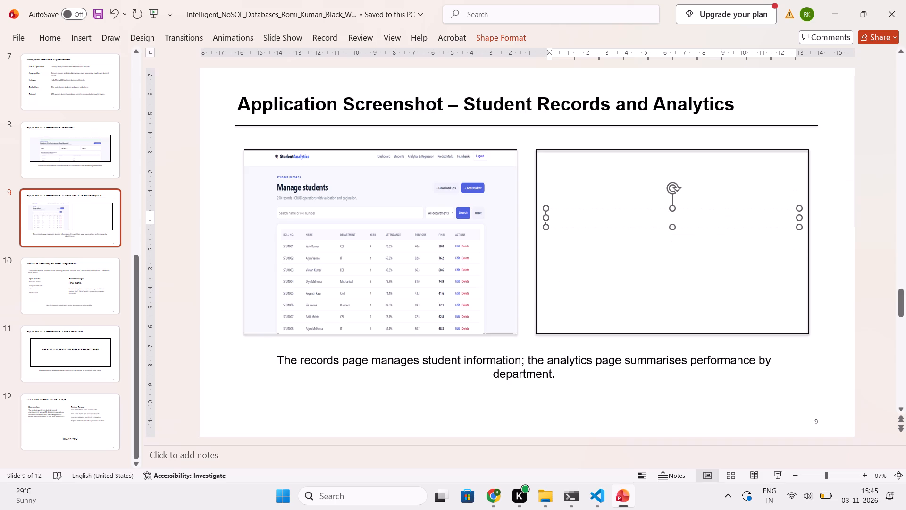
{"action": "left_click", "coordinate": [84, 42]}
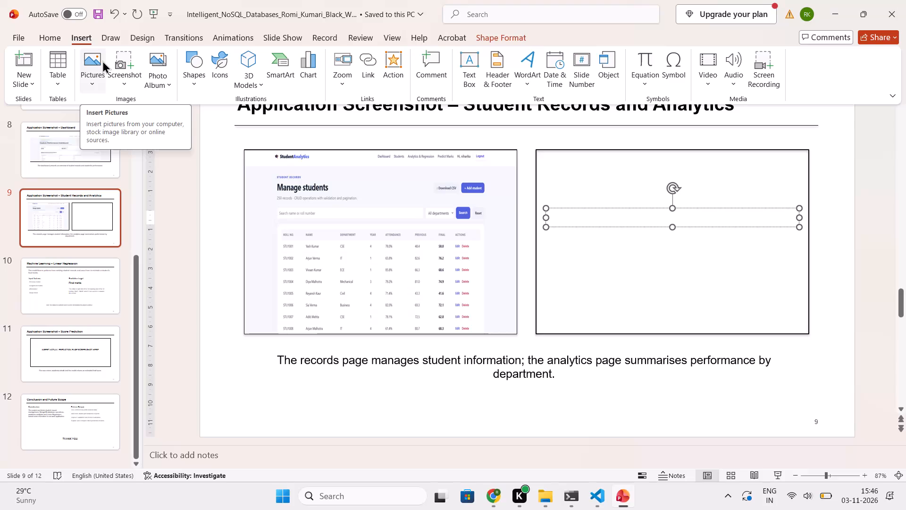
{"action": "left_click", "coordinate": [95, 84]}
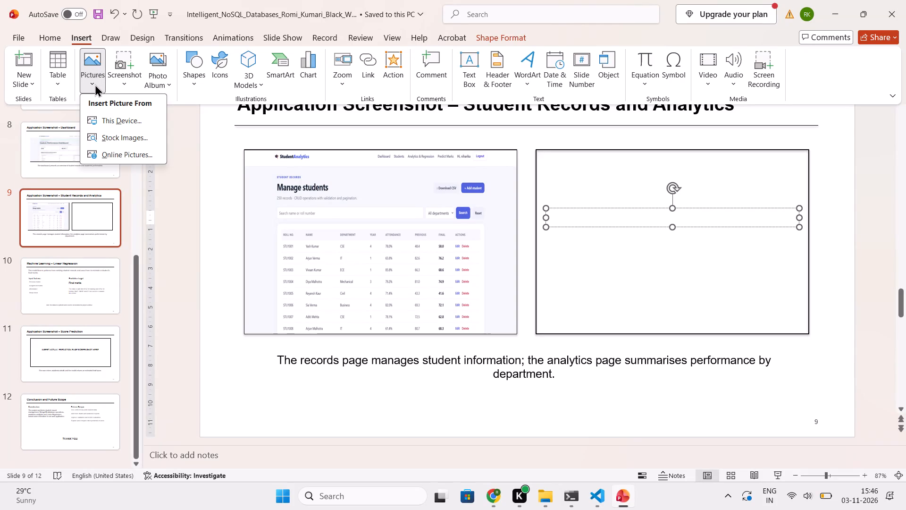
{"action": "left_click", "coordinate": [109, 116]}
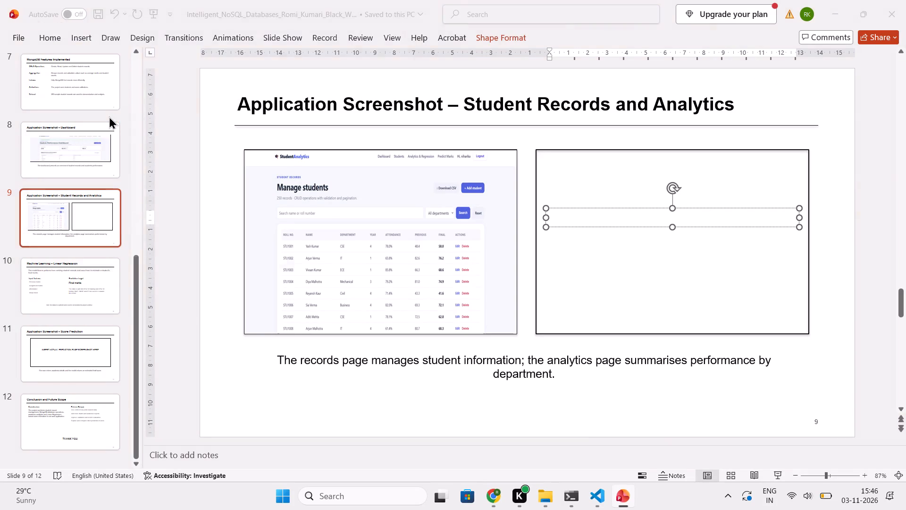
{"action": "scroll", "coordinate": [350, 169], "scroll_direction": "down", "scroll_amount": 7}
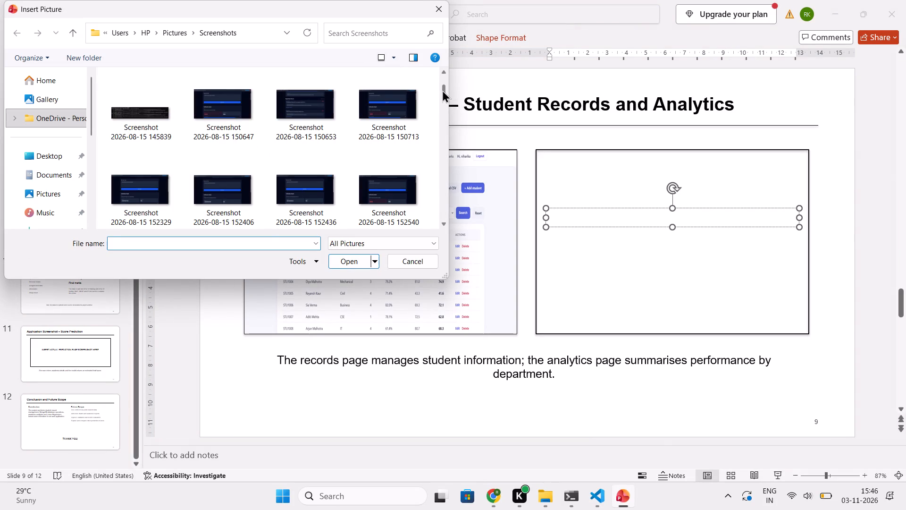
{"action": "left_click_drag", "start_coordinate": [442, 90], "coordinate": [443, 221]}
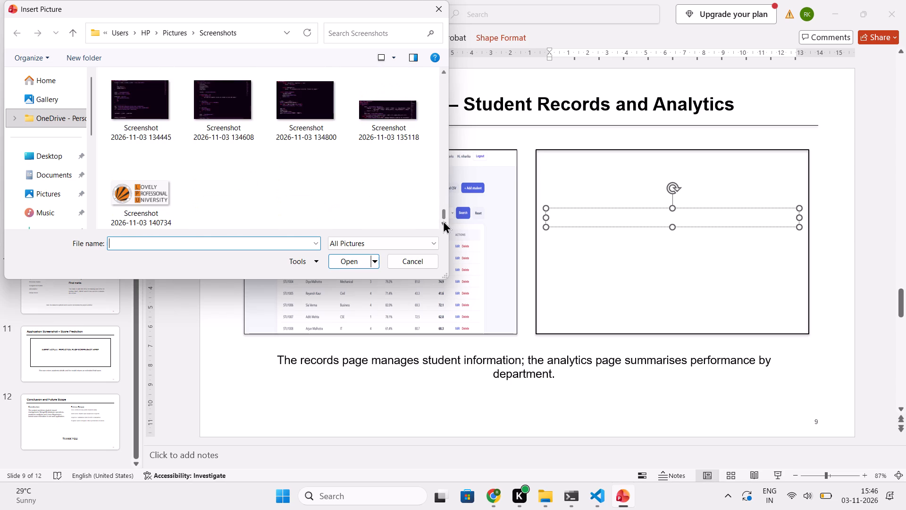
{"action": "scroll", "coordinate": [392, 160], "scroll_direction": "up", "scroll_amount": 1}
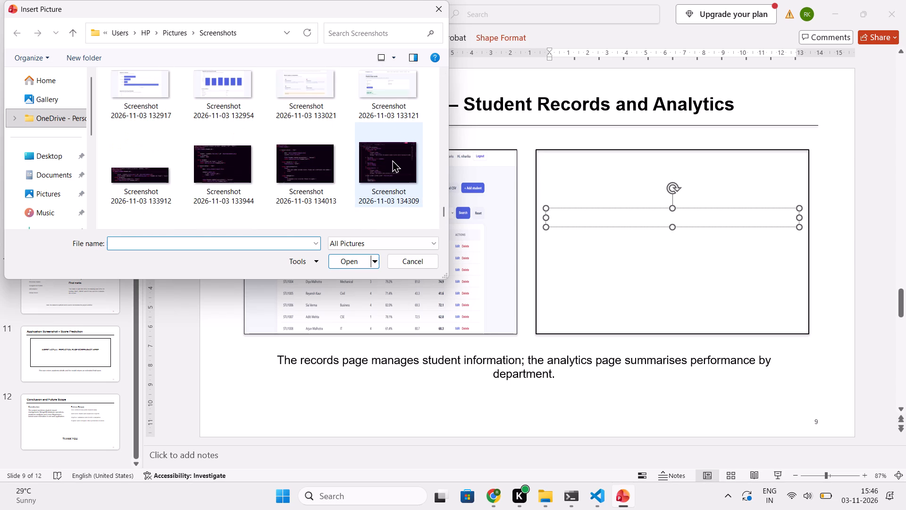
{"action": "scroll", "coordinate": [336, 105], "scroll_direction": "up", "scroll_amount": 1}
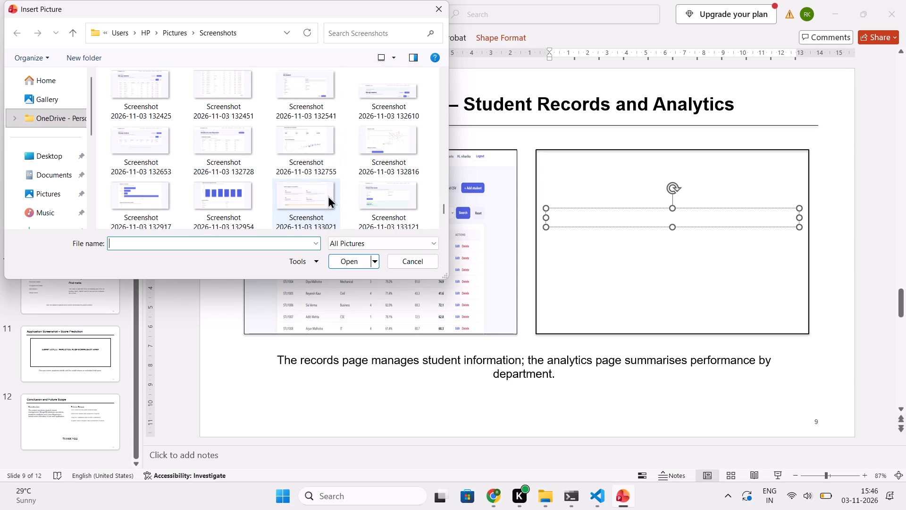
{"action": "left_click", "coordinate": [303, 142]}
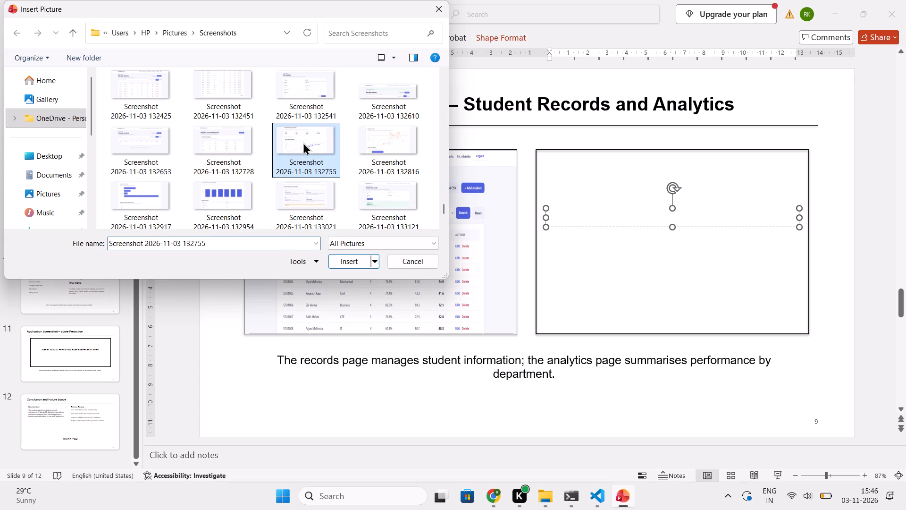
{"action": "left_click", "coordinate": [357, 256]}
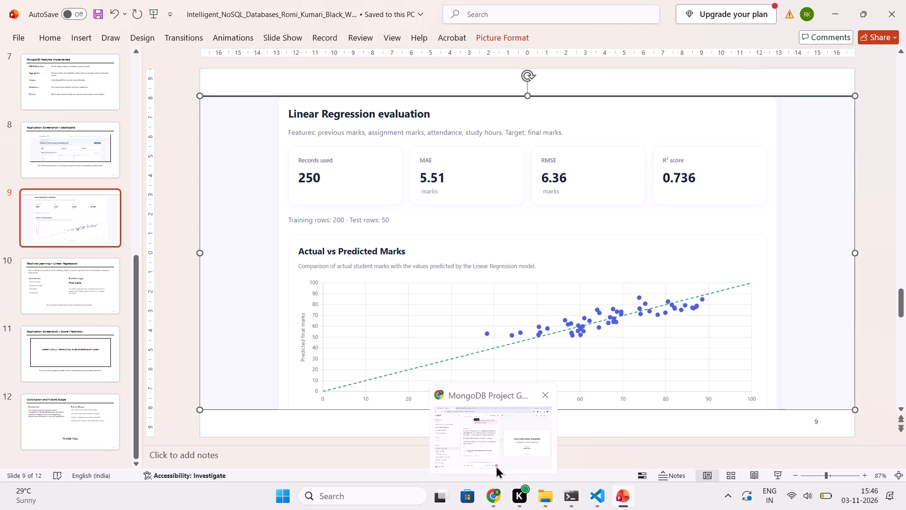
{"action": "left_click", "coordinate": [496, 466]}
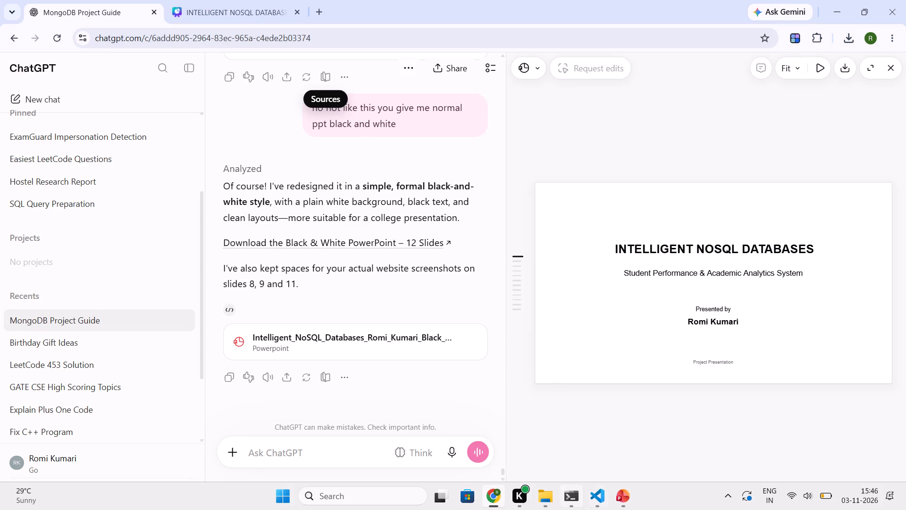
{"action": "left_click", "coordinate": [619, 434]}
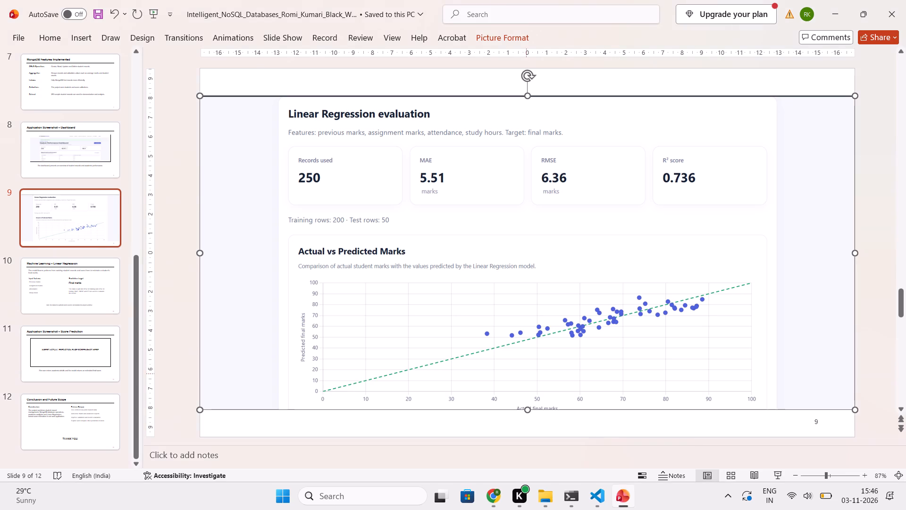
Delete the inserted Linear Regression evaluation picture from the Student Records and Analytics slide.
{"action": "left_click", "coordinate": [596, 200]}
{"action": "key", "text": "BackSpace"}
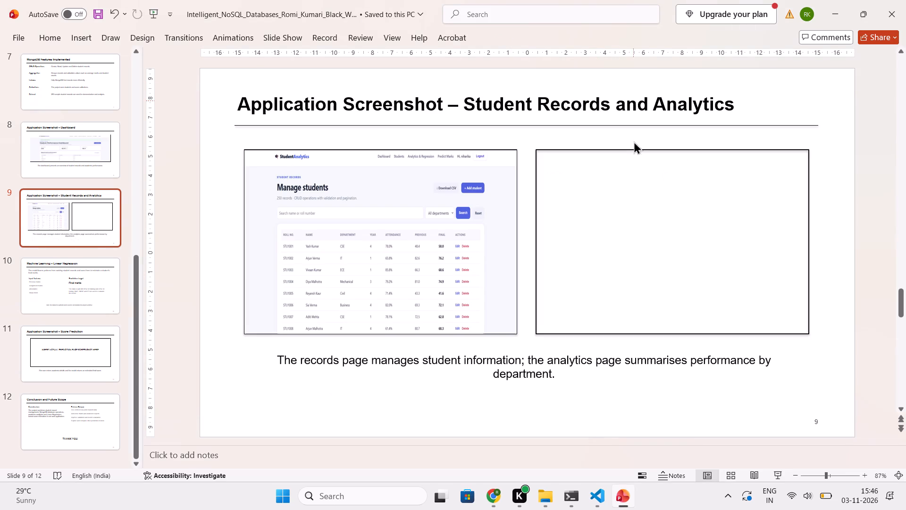
{"action": "left_click", "coordinate": [629, 163]}
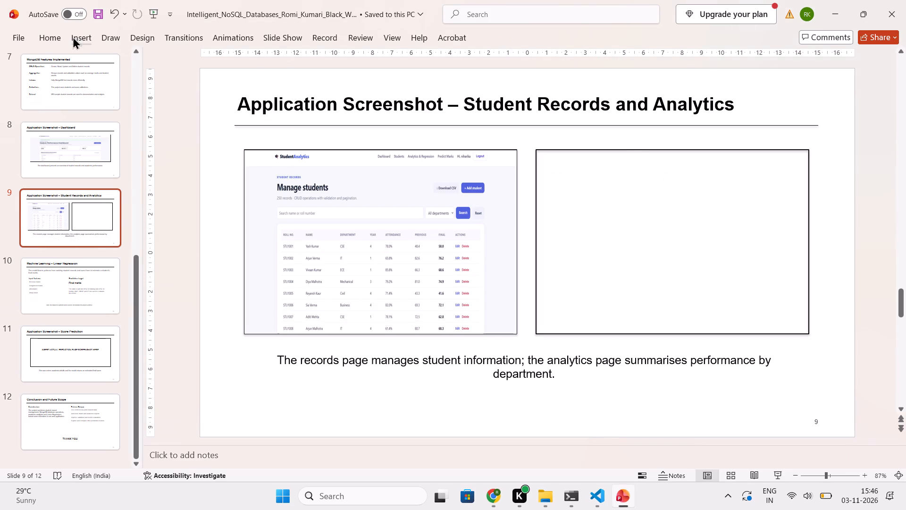
{"action": "left_click", "coordinate": [73, 36]}
{"action": "left_click", "coordinate": [92, 83]}
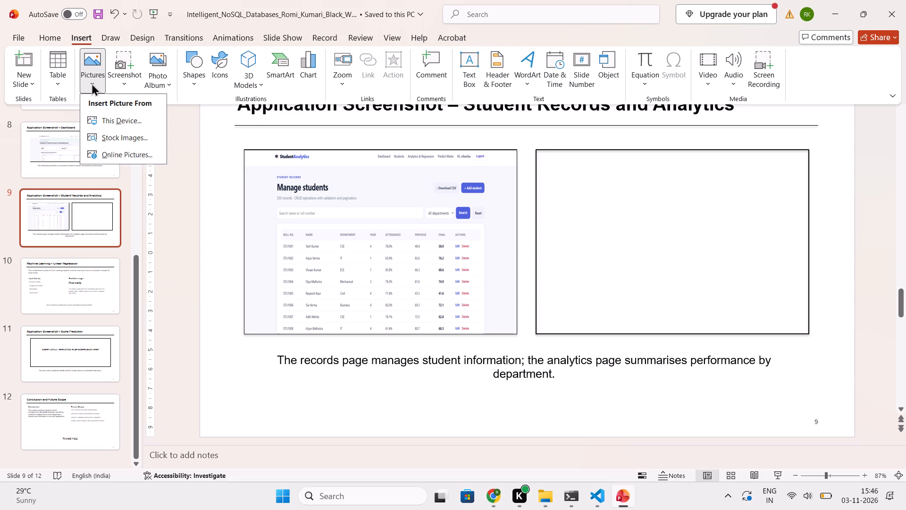
{"action": "left_click", "coordinate": [106, 118]}
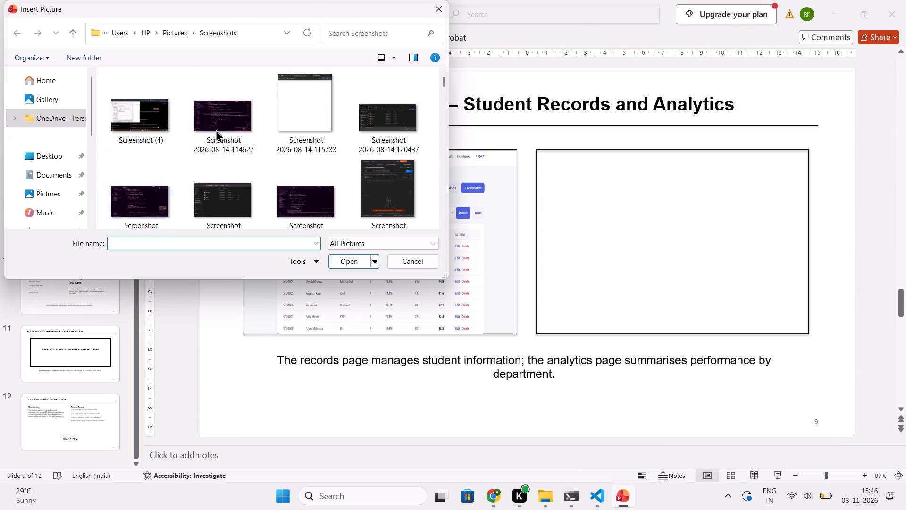
{"action": "left_click_drag", "start_coordinate": [444, 77], "coordinate": [440, 119]}
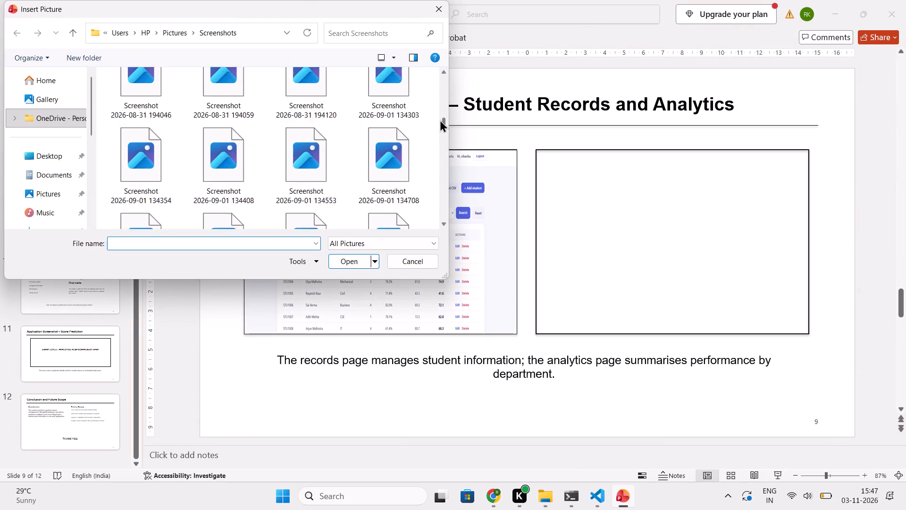
{"action": "left_click_drag", "start_coordinate": [440, 119], "coordinate": [442, 213]}
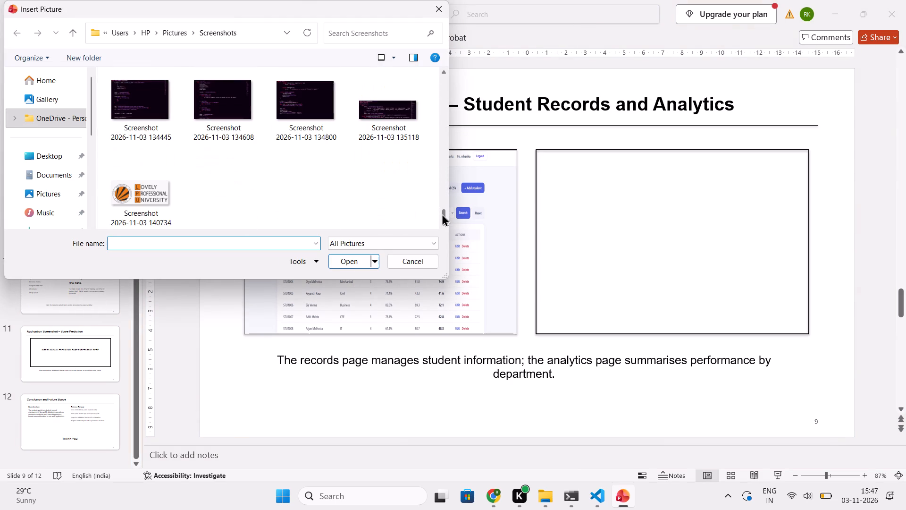
{"action": "scroll", "coordinate": [368, 170], "scroll_direction": "up", "scroll_amount": 1}
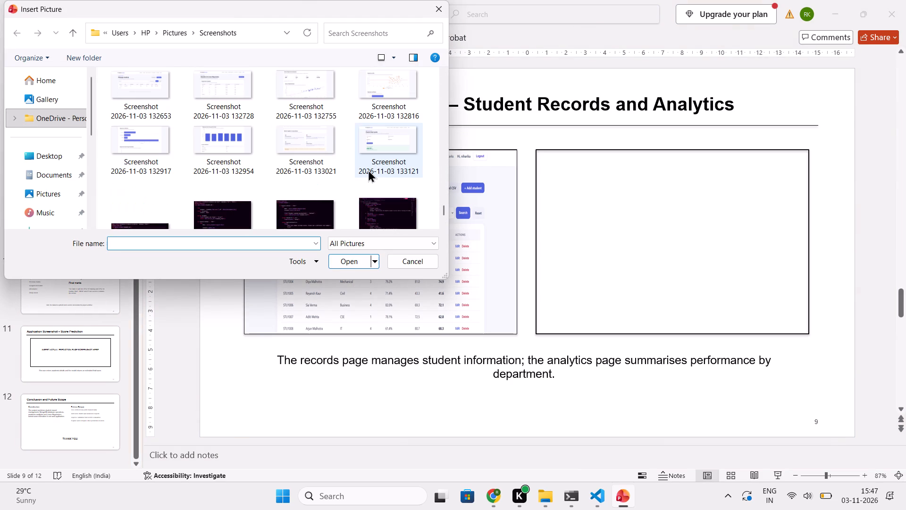
{"action": "scroll", "coordinate": [278, 136], "scroll_direction": "up", "scroll_amount": 1}
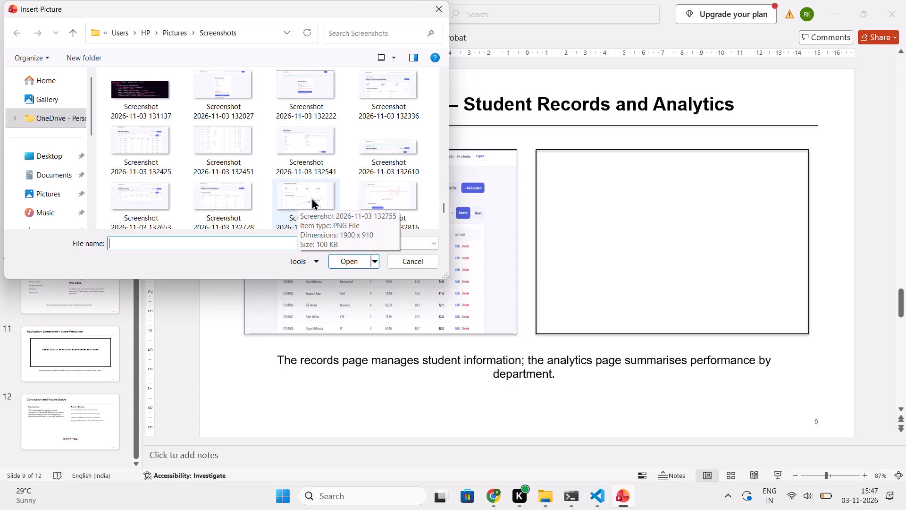
{"action": "scroll", "coordinate": [272, 201], "scroll_direction": "down", "scroll_amount": 1}
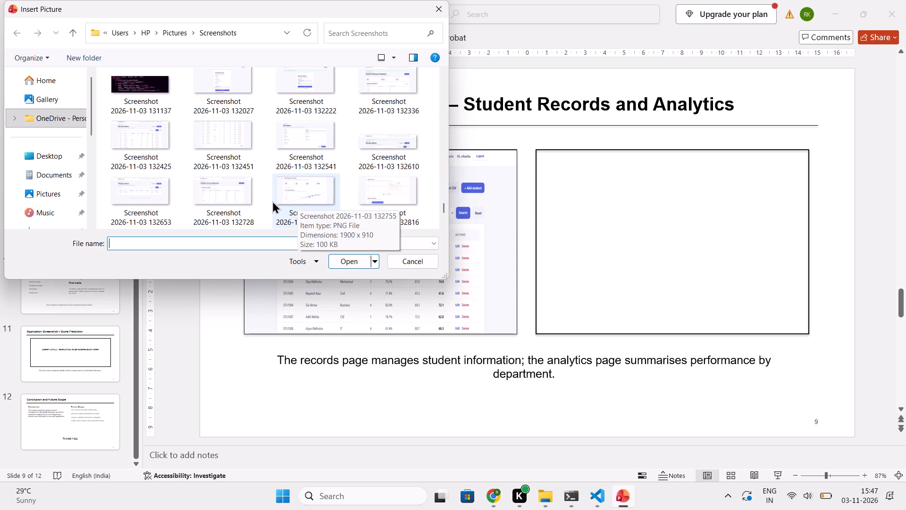
{"action": "scroll", "coordinate": [272, 201], "scroll_direction": "down", "scroll_amount": 1}
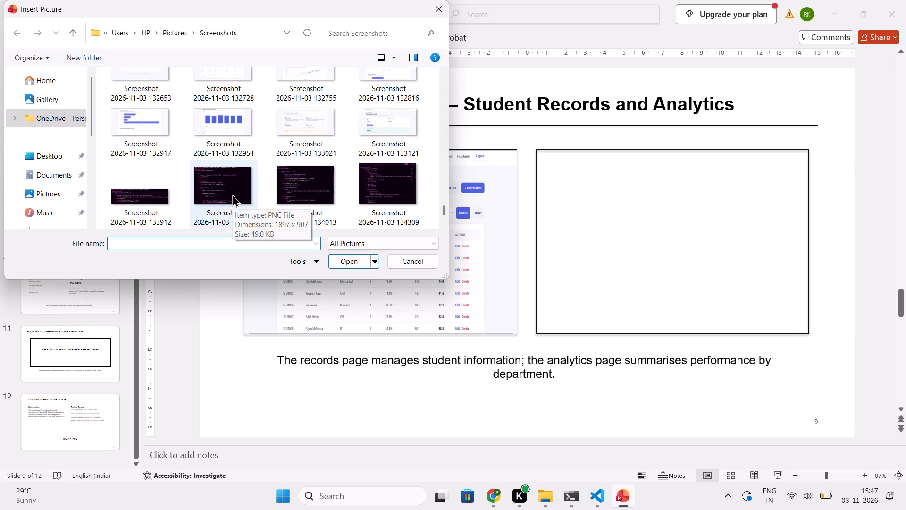
{"action": "left_click", "coordinate": [216, 135]}
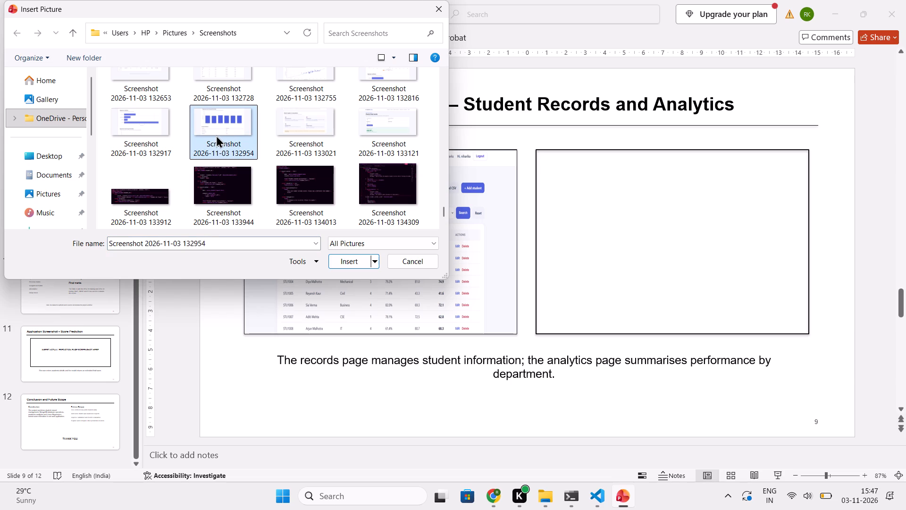
{"action": "left_click", "coordinate": [216, 135]}
{"action": "left_click", "coordinate": [339, 259]}
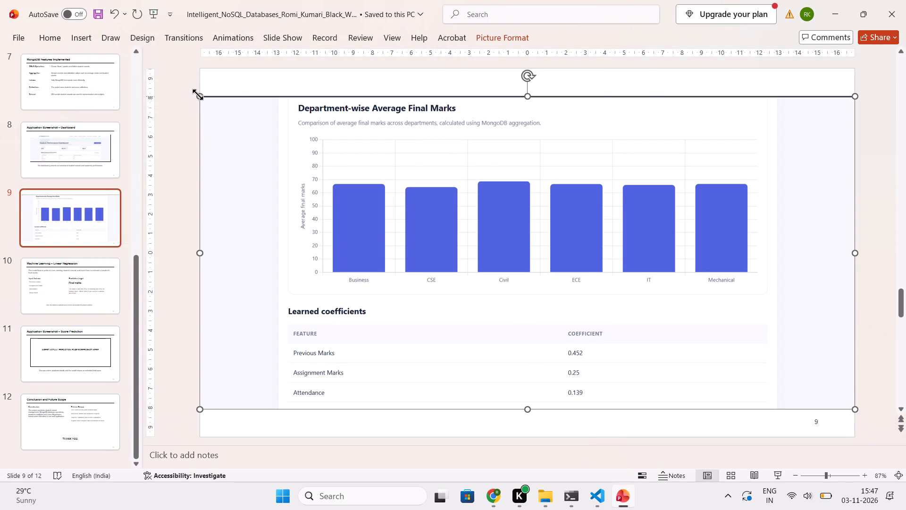
Shrink the Department-wise Average Final Marks picture to the width of the slide's right frame and align it with the frame's top and sides.
{"action": "left_click_drag", "start_coordinate": [198, 93], "coordinate": [441, 160]}
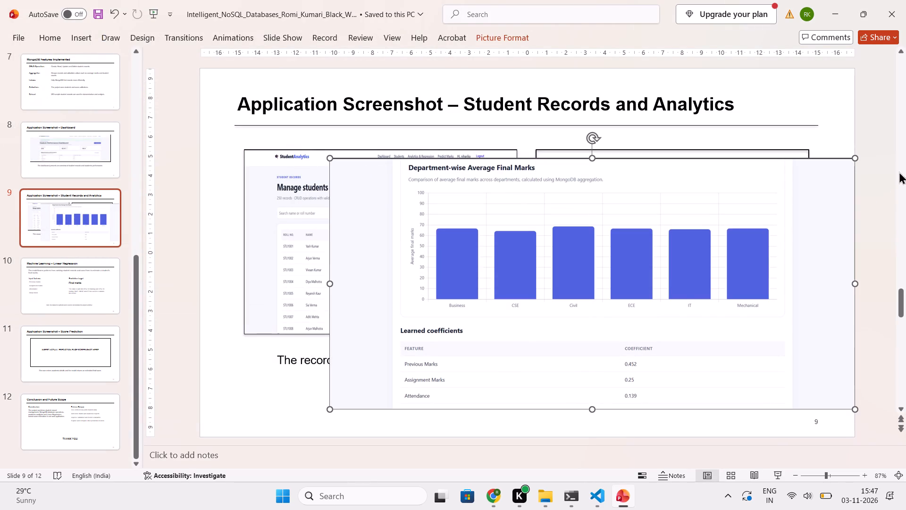
{"action": "left_click_drag", "start_coordinate": [856, 155], "coordinate": [631, 204]}
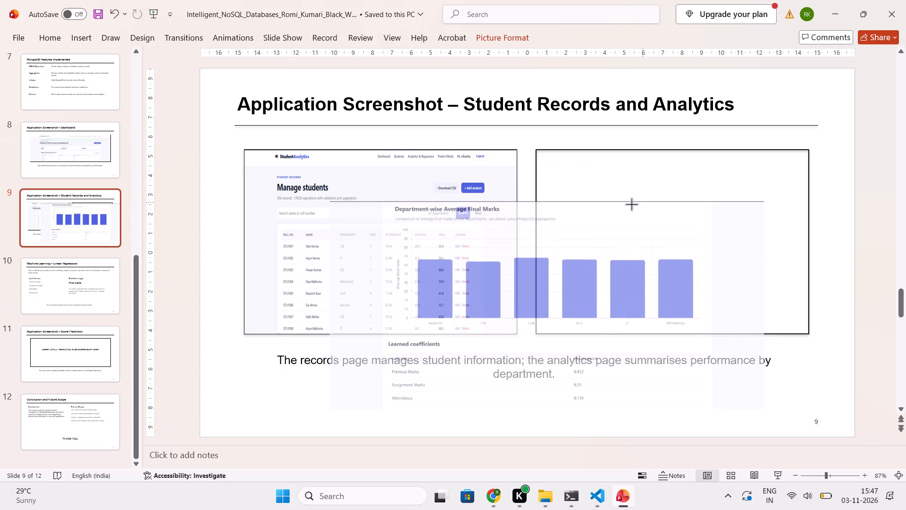
{"action": "left_click_drag", "start_coordinate": [631, 204], "coordinate": [623, 206]}
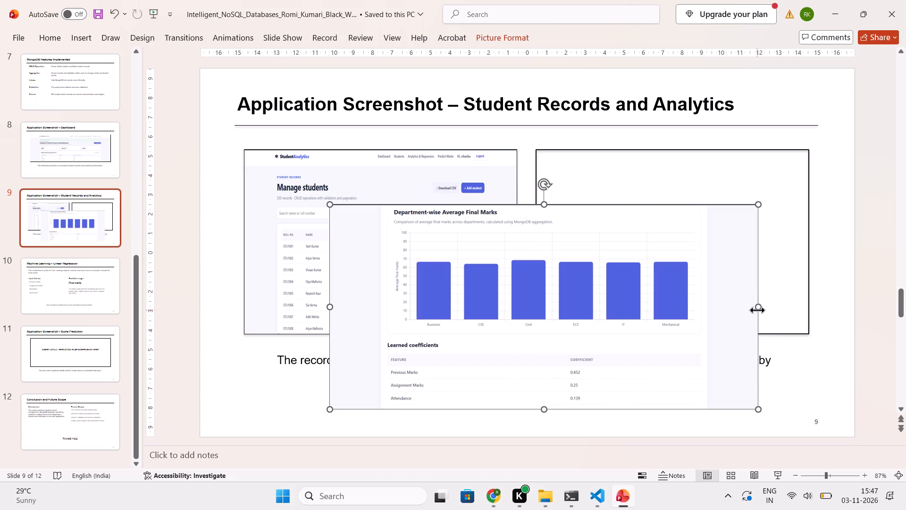
{"action": "left_click_drag", "start_coordinate": [757, 308], "coordinate": [604, 306]}
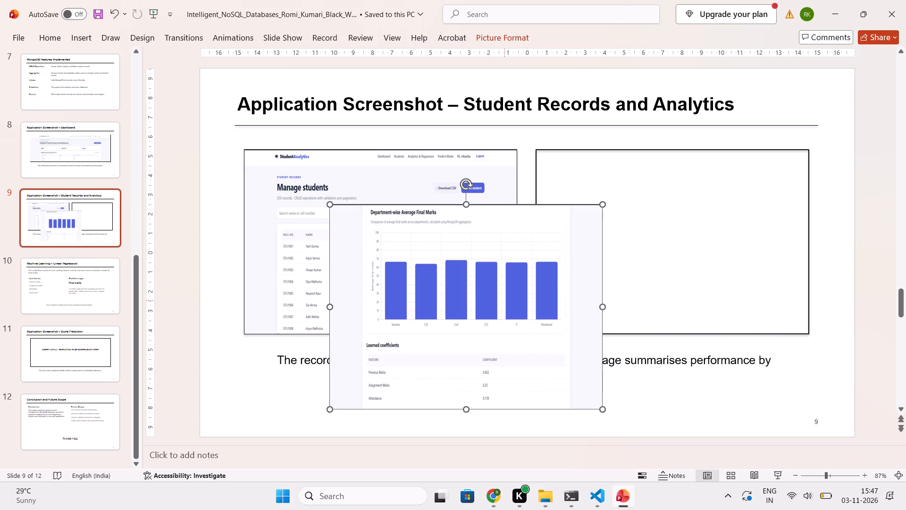
{"action": "left_click_drag", "start_coordinate": [504, 300], "coordinate": [710, 248]}
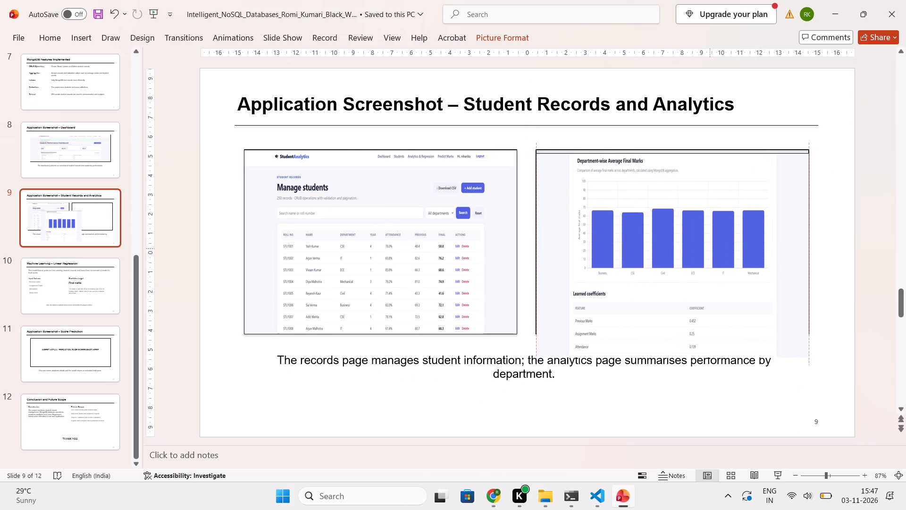
{"action": "left_click_drag", "start_coordinate": [710, 248], "coordinate": [710, 244]}
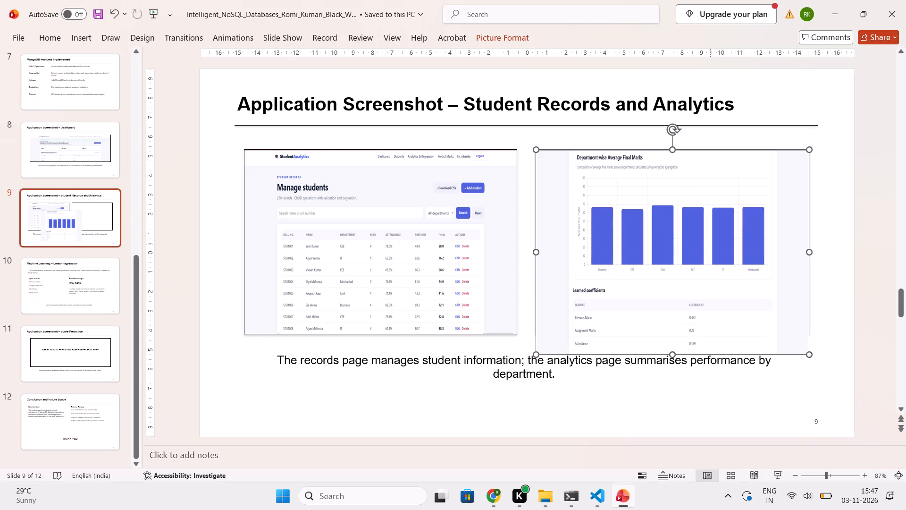
Reduce the Department-wise Average Final Marks picture so its lower edge sits inside the right frame on the Student Records and Analytics slide.
{"action": "left_click_drag", "start_coordinate": [812, 351], "coordinate": [805, 321]}
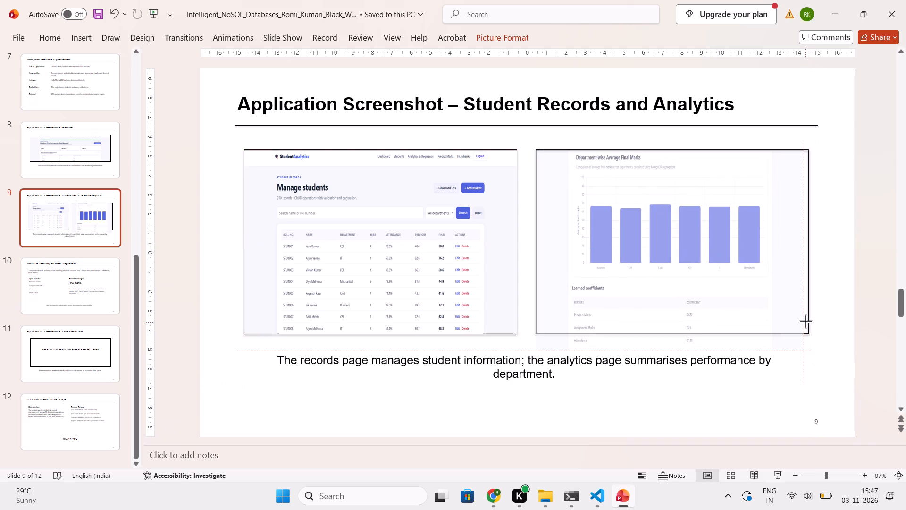
{"action": "left_click_drag", "start_coordinate": [805, 321], "coordinate": [800, 303]}
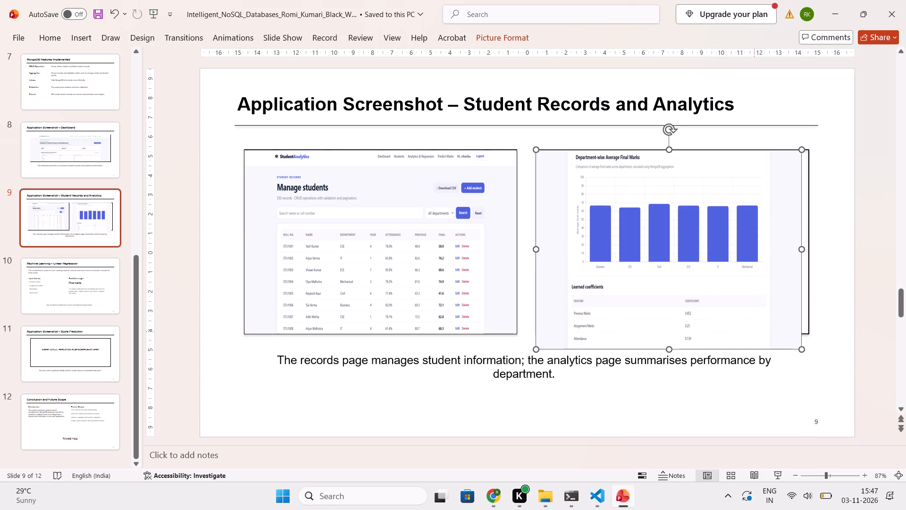
{"action": "left_click_drag", "start_coordinate": [754, 331], "coordinate": [760, 330]}
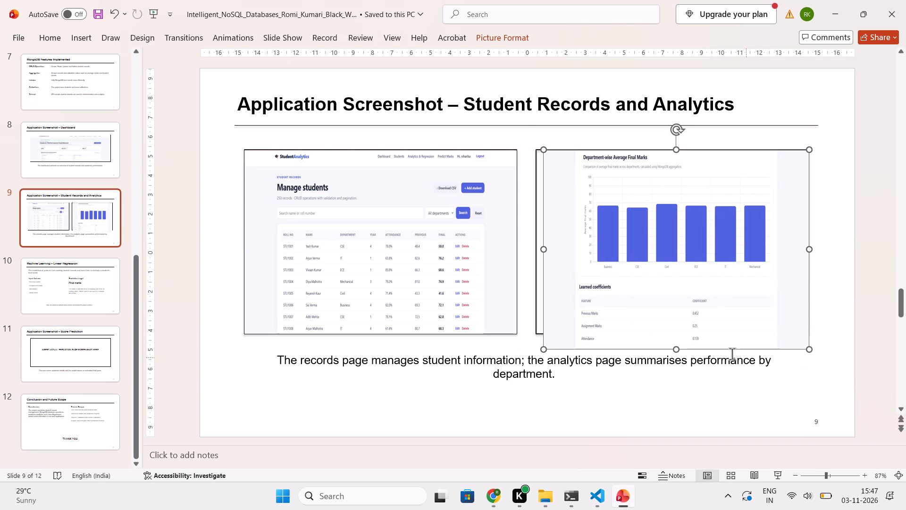
{"action": "left_click_drag", "start_coordinate": [677, 350], "coordinate": [665, 332]}
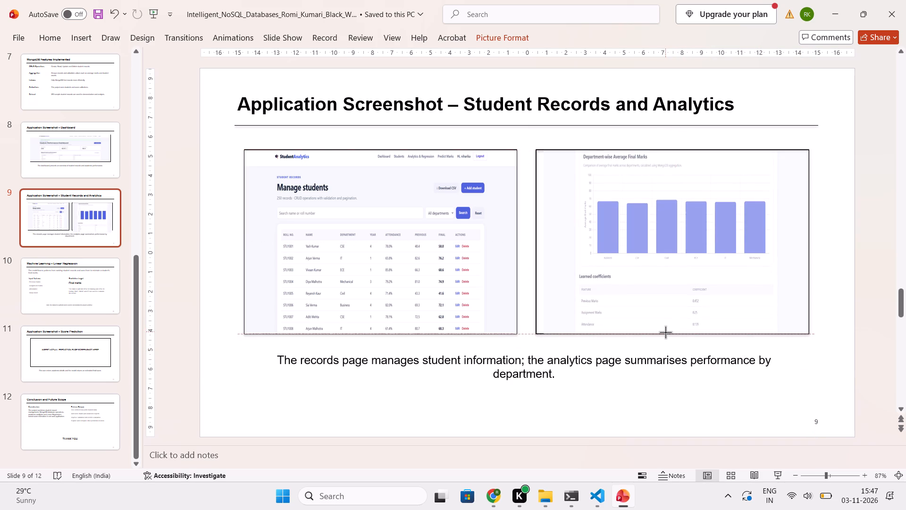
{"action": "left_click_drag", "start_coordinate": [665, 332], "coordinate": [664, 328]}
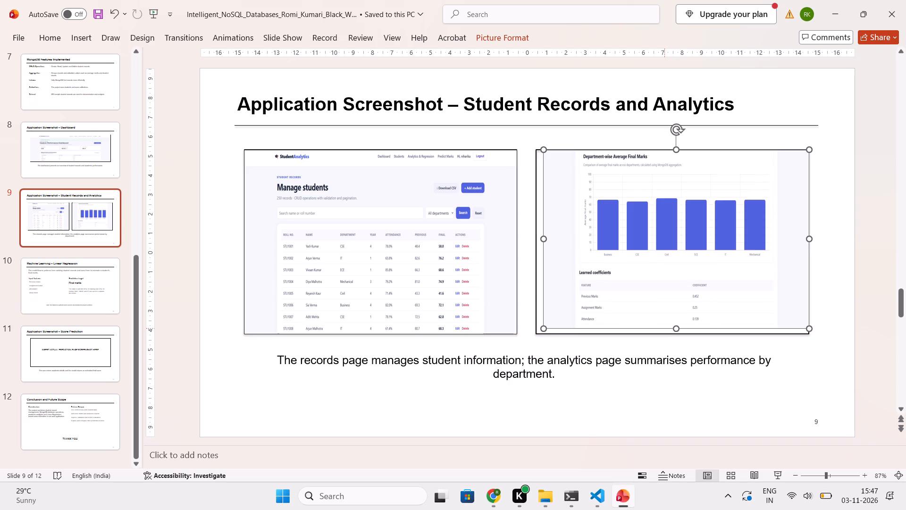
{"action": "left_click", "coordinate": [675, 329]}
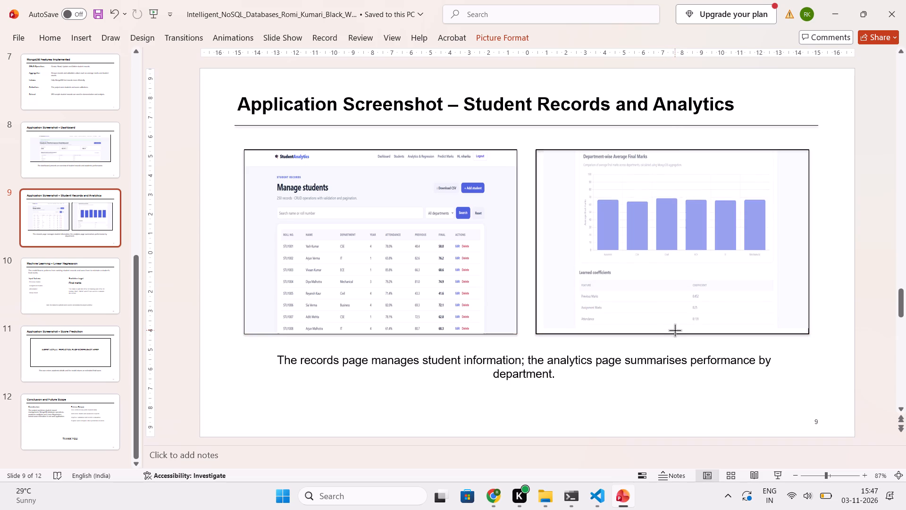
{"action": "left_click", "coordinate": [697, 337]}
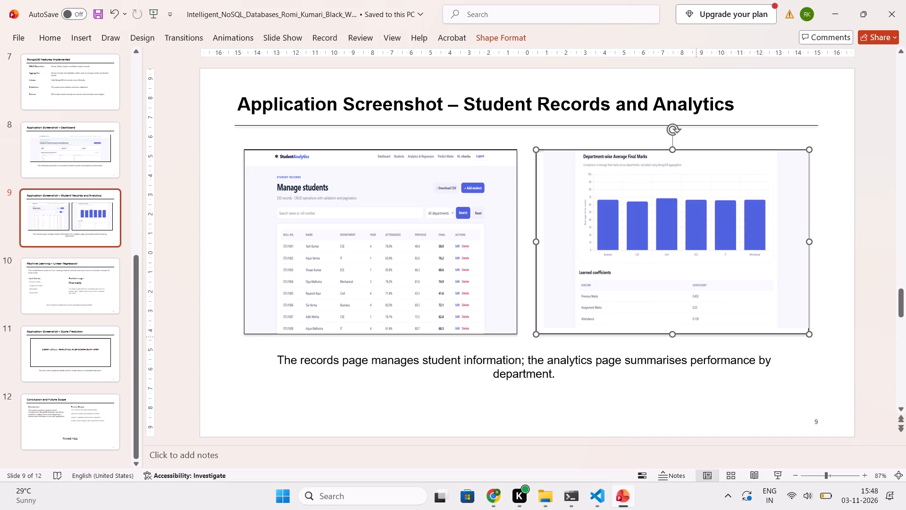
{"action": "left_click", "coordinate": [532, 313]}
{"action": "left_click", "coordinate": [571, 339]}
{"action": "left_click", "coordinate": [574, 383]}
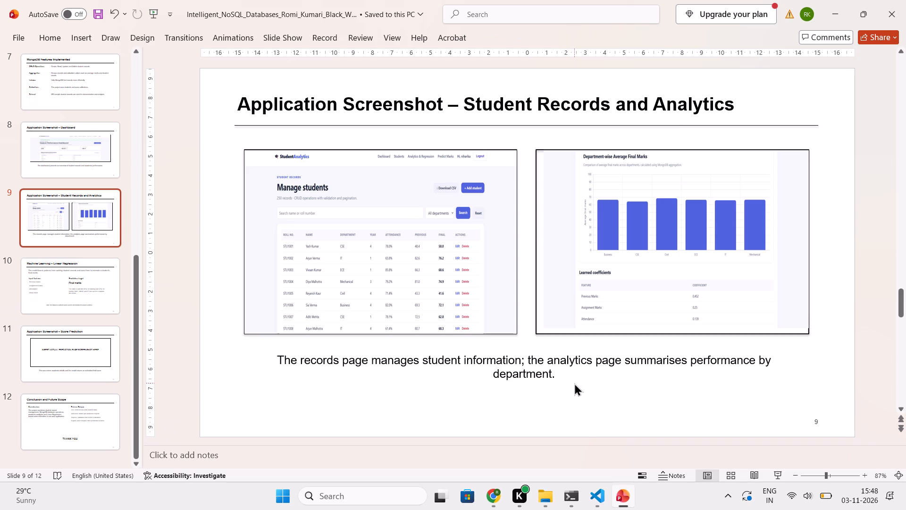
Stretch the Department-wise Average Final Marks picture to the right frame's left edge and down close to its bottom edge.
{"action": "left_click", "coordinate": [549, 225]}
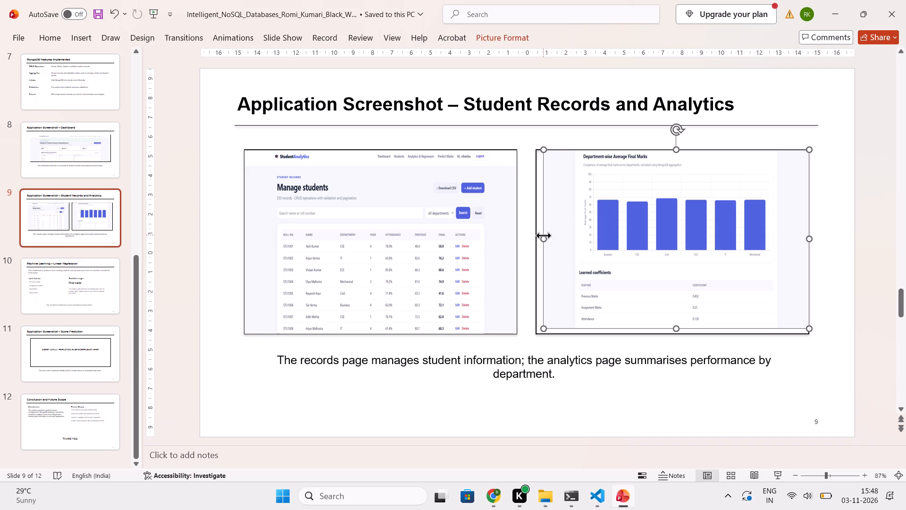
{"action": "left_click_drag", "start_coordinate": [543, 237], "coordinate": [537, 237]}
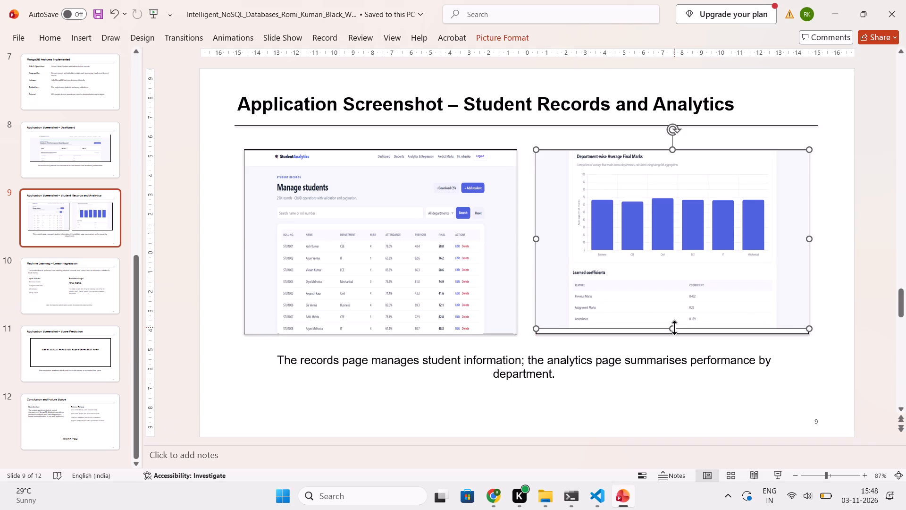
{"action": "left_click", "coordinate": [674, 327]}
{"action": "left_click_drag", "start_coordinate": [673, 325], "coordinate": [675, 332]}
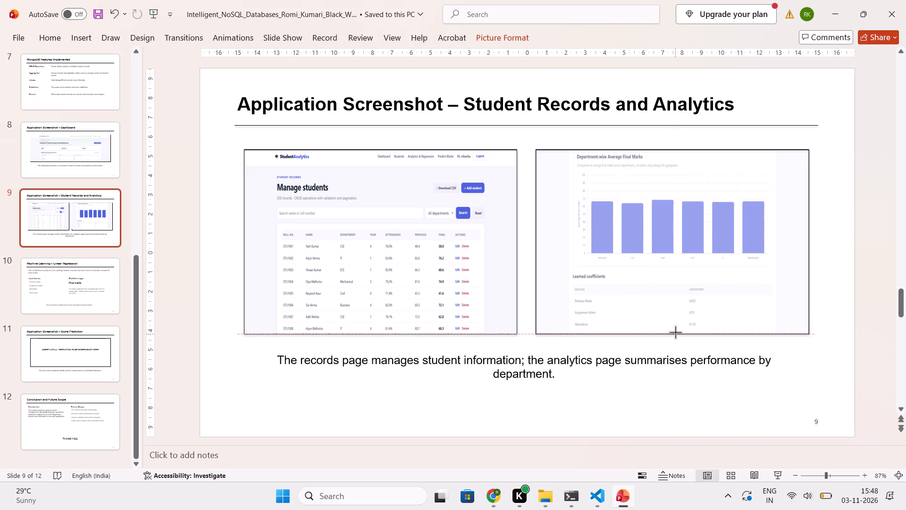
{"action": "left_click_drag", "start_coordinate": [675, 332], "coordinate": [675, 331]}
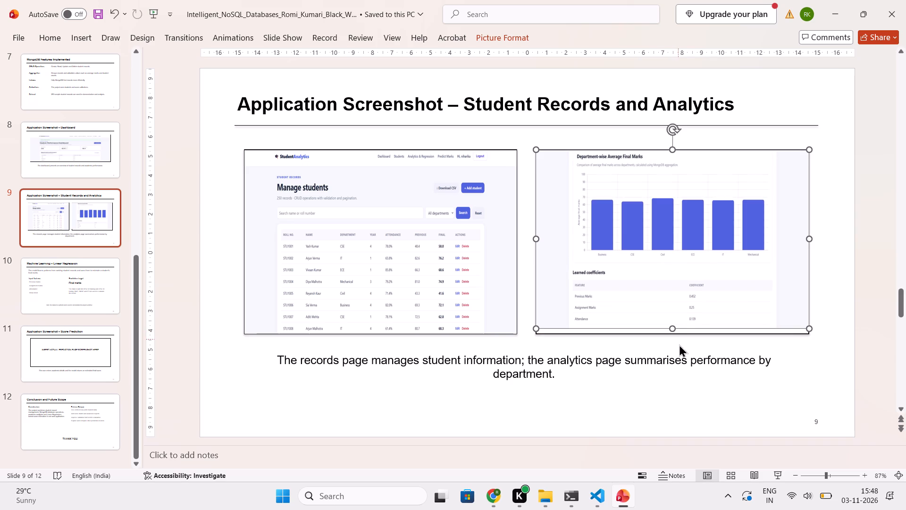
{"action": "left_click_drag", "start_coordinate": [810, 327], "coordinate": [810, 330]}
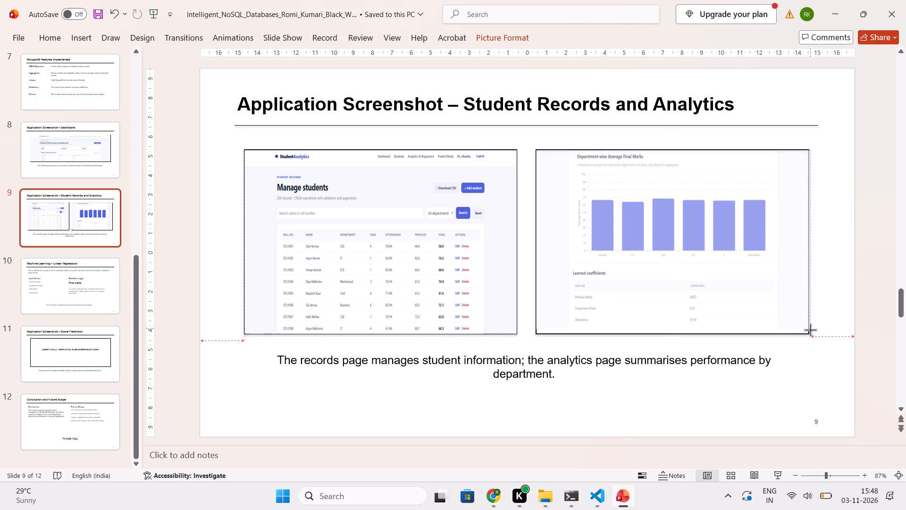
{"action": "left_click_drag", "start_coordinate": [810, 330], "coordinate": [807, 331]}
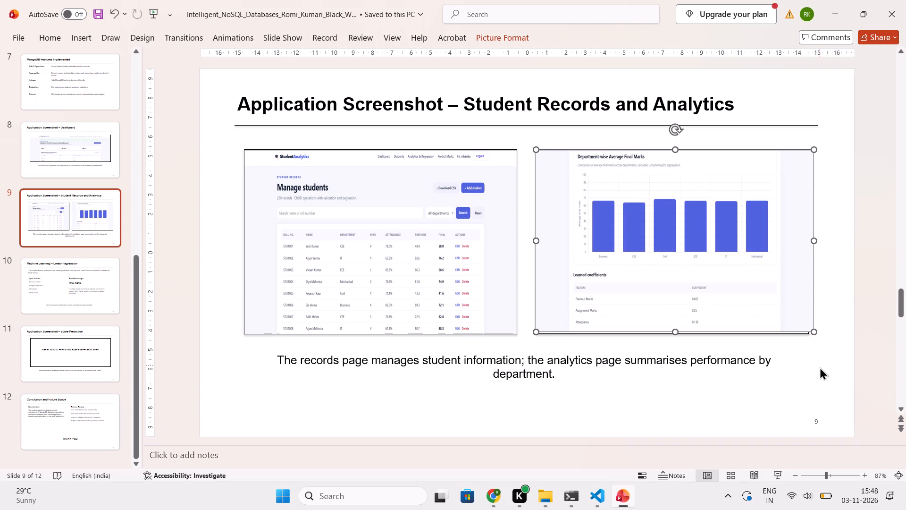
{"action": "left_click", "coordinate": [820, 367]}
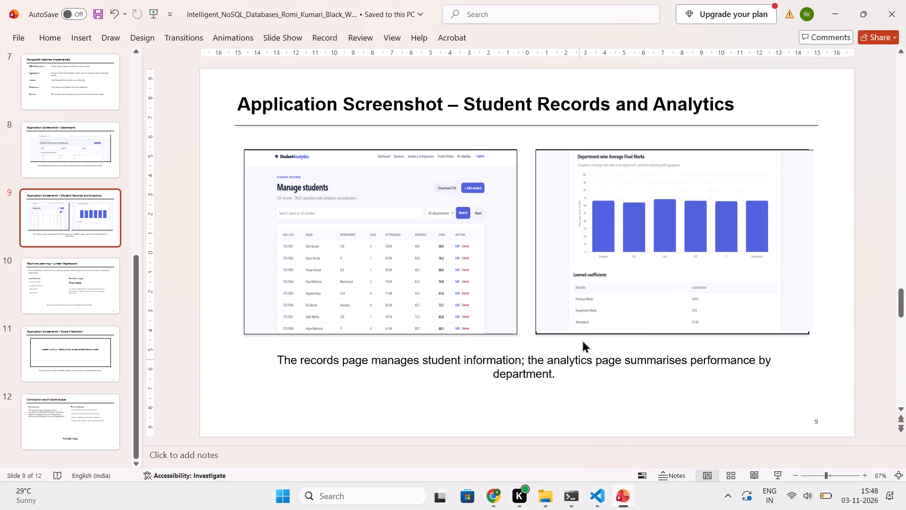
{"action": "left_click", "coordinate": [777, 205]}
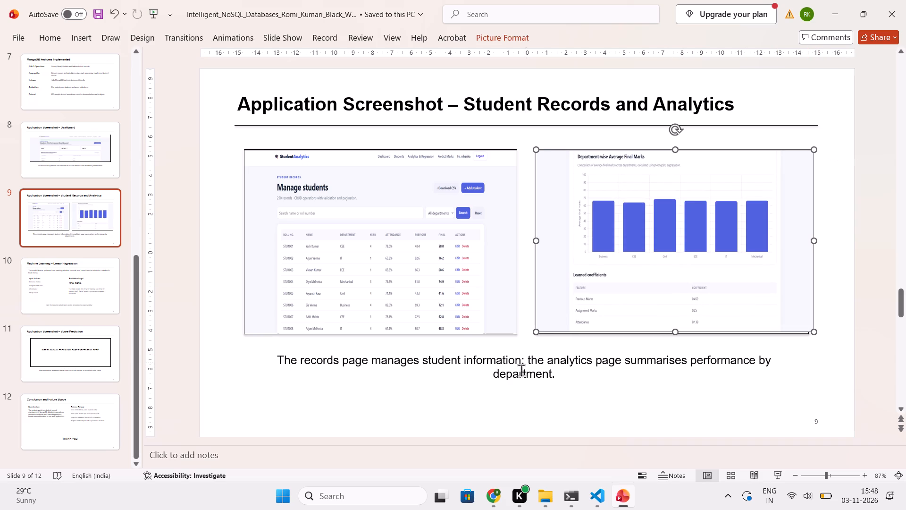
{"action": "left_click", "coordinate": [507, 402]}
Clear the text INSERT ACTUAL PREDICTION PAGE SCREENSHOT HERE from the placeholder on the Score Prediction slide.
{"action": "left_click", "coordinate": [87, 289]}
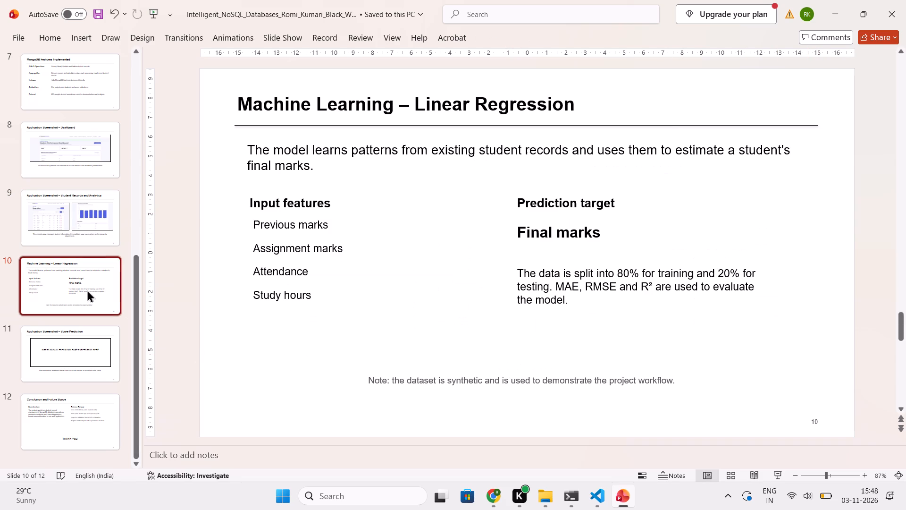
{"action": "scroll", "coordinate": [87, 289], "scroll_direction": "down", "scroll_amount": 1}
{"action": "left_click", "coordinate": [83, 354]}
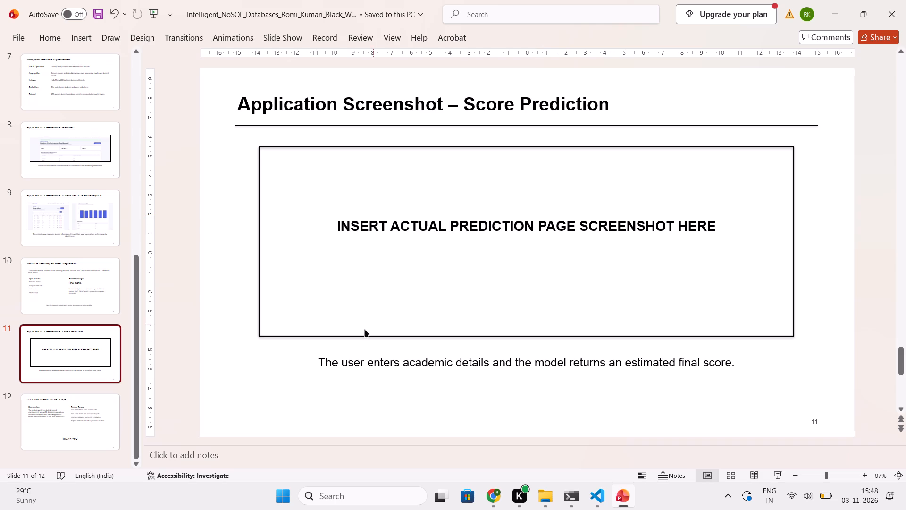
{"action": "left_click", "coordinate": [82, 408]}
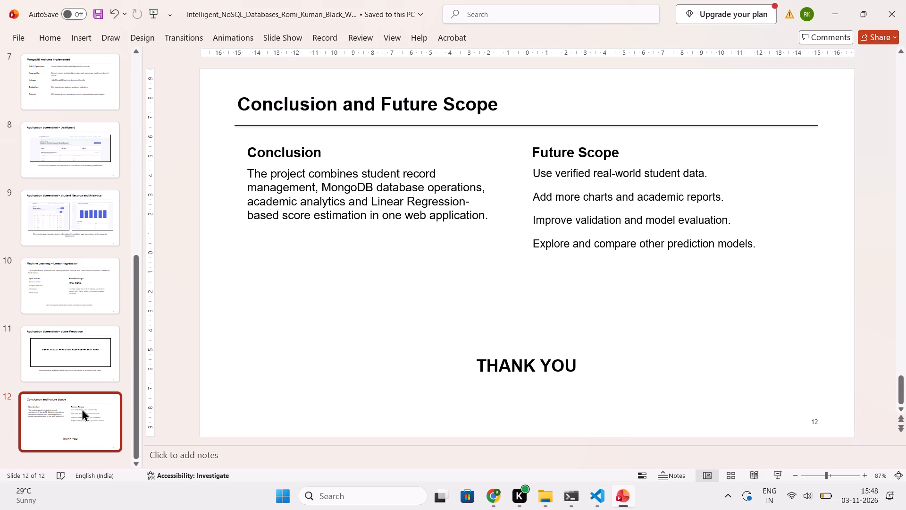
{"action": "left_click", "coordinate": [68, 369]}
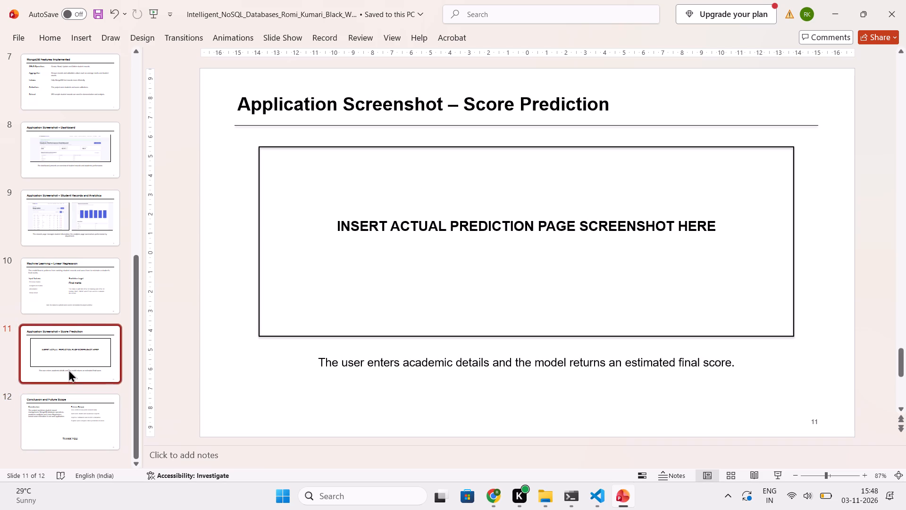
{"action": "triple_click", "coordinate": [385, 231]}
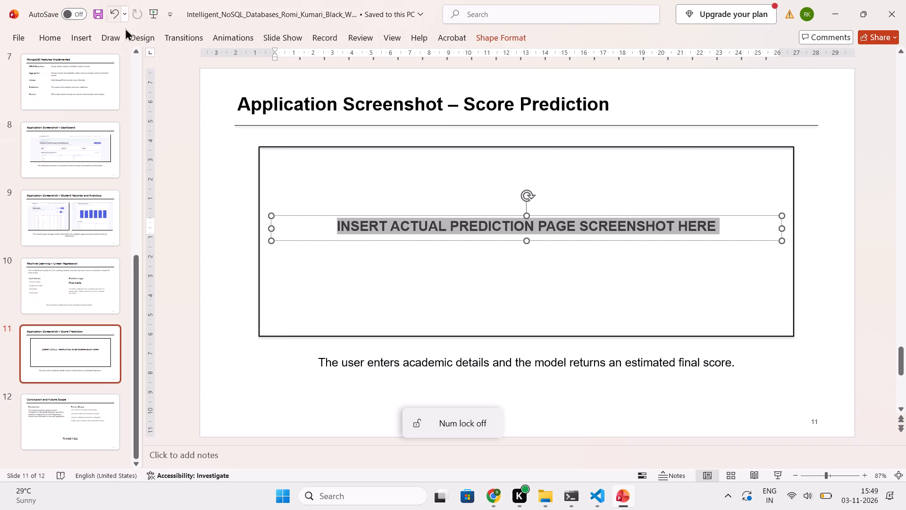
{"action": "key", "text": "backslash"}
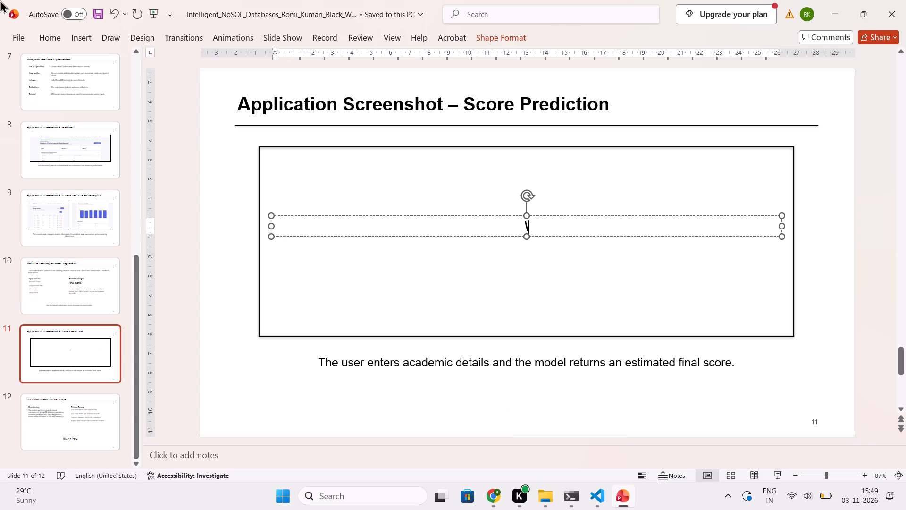
{"action": "key", "text": "BackSpace"}
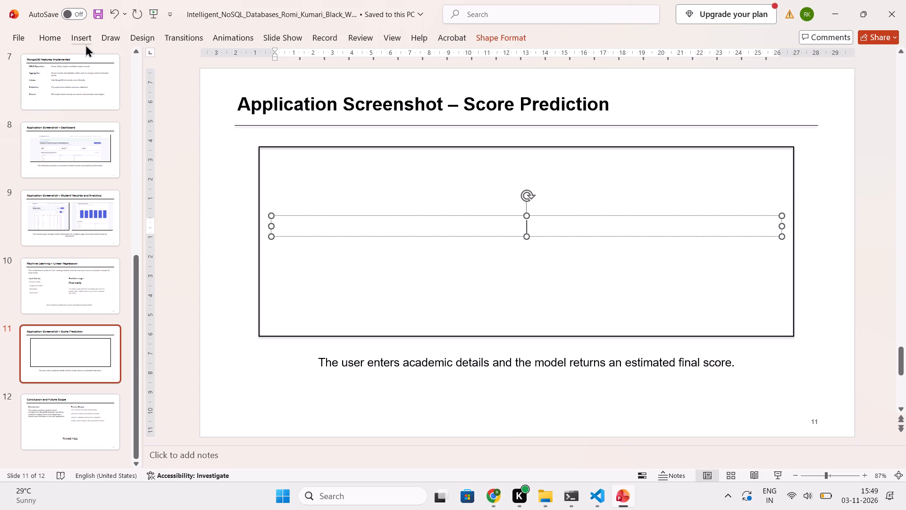
{"action": "left_click", "coordinate": [85, 44]}
{"action": "left_click", "coordinate": [98, 87]}
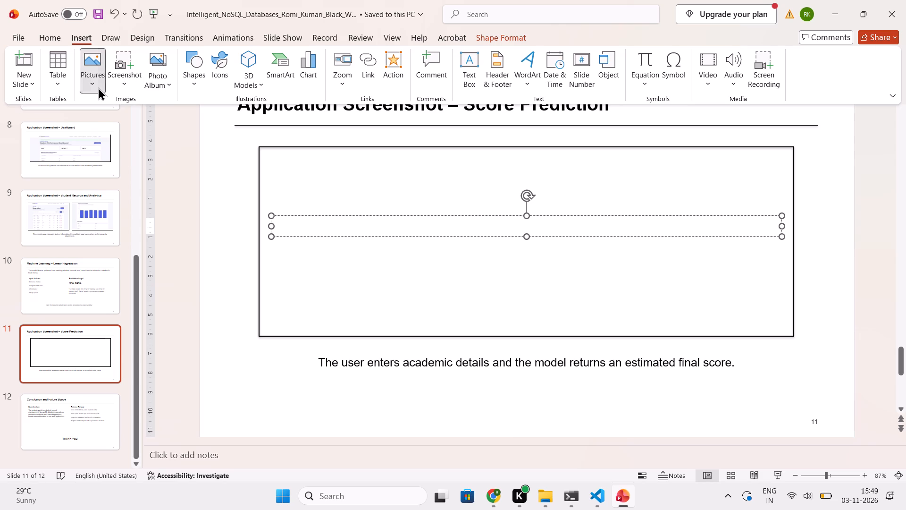
{"action": "left_click", "coordinate": [103, 120]}
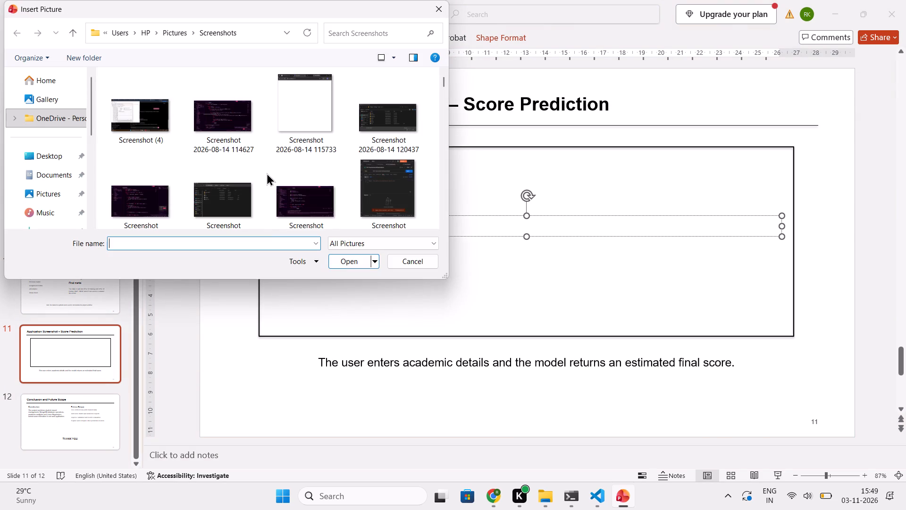
{"action": "left_click_drag", "start_coordinate": [445, 81], "coordinate": [438, 124]}
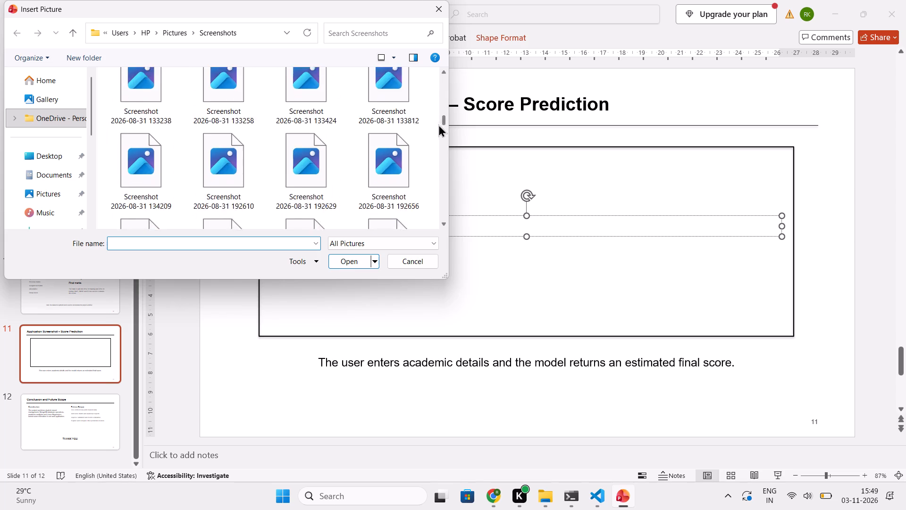
{"action": "left_click_drag", "start_coordinate": [438, 124], "coordinate": [439, 214]}
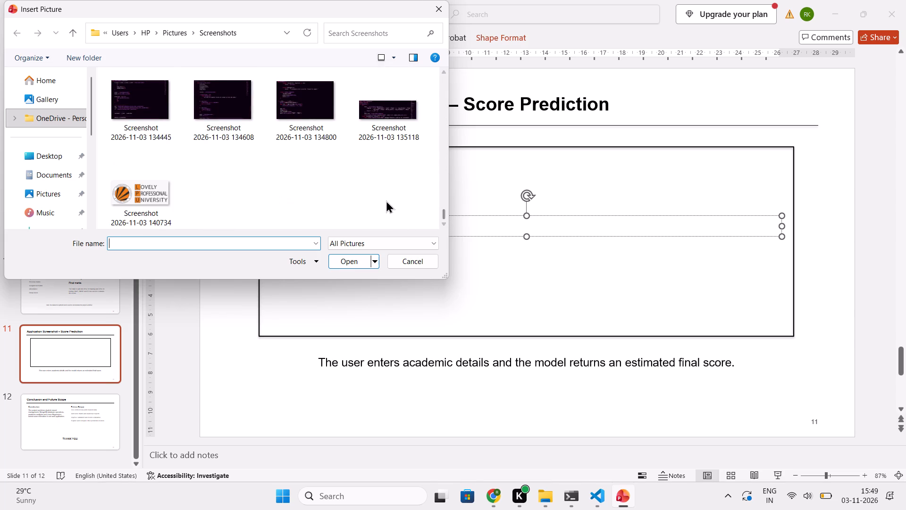
{"action": "scroll", "coordinate": [386, 200], "scroll_direction": "up", "scroll_amount": 2}
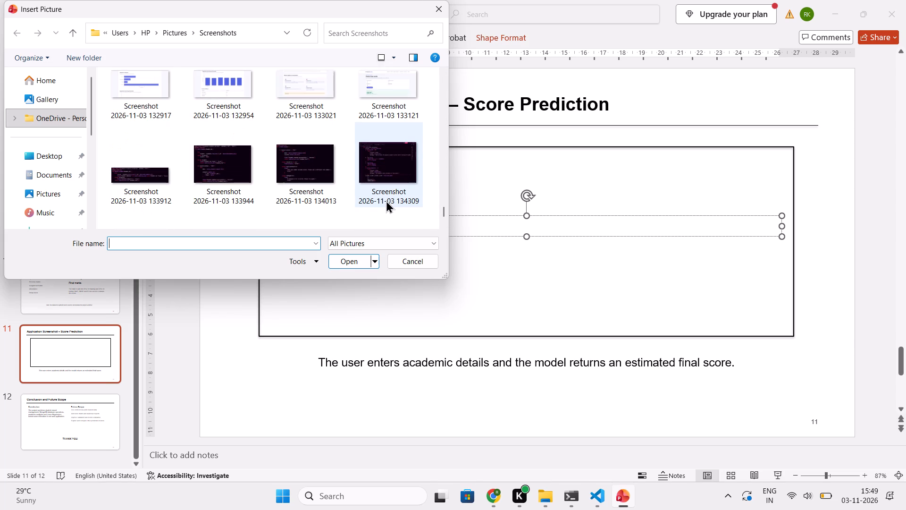
{"action": "scroll", "coordinate": [335, 102], "scroll_direction": "up", "scroll_amount": 1}
{"action": "left_click", "coordinate": [373, 183]}
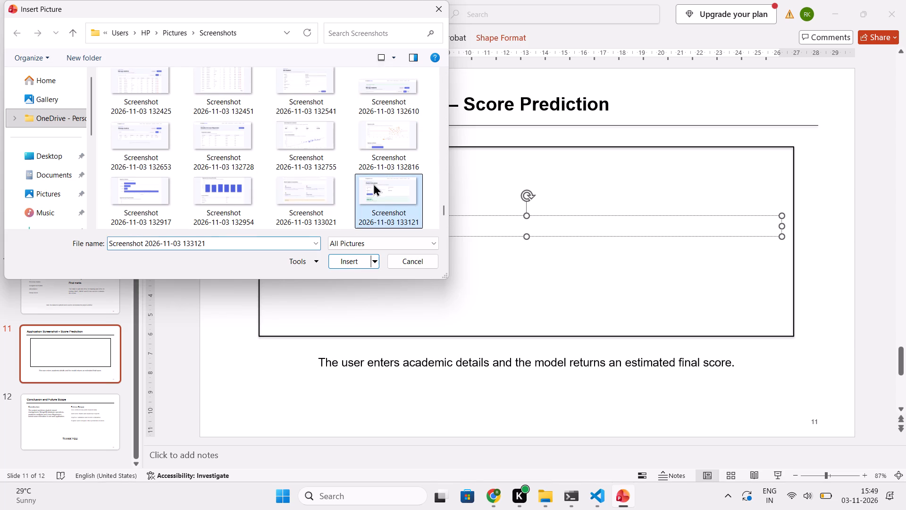
{"action": "left_click", "coordinate": [354, 262]}
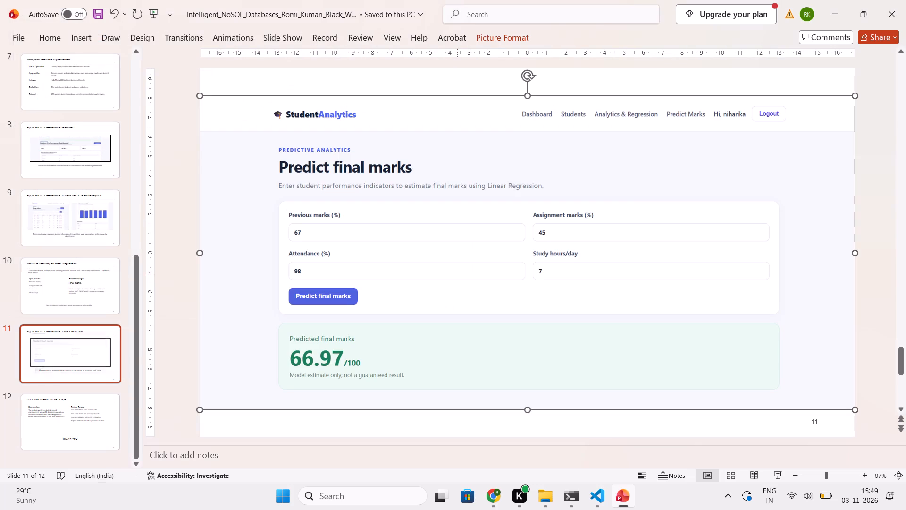
Shrink the prediction page picture and position it within the height of the black frame on the Score Prediction slide.
{"action": "left_click_drag", "start_coordinate": [200, 411], "coordinate": [300, 351]}
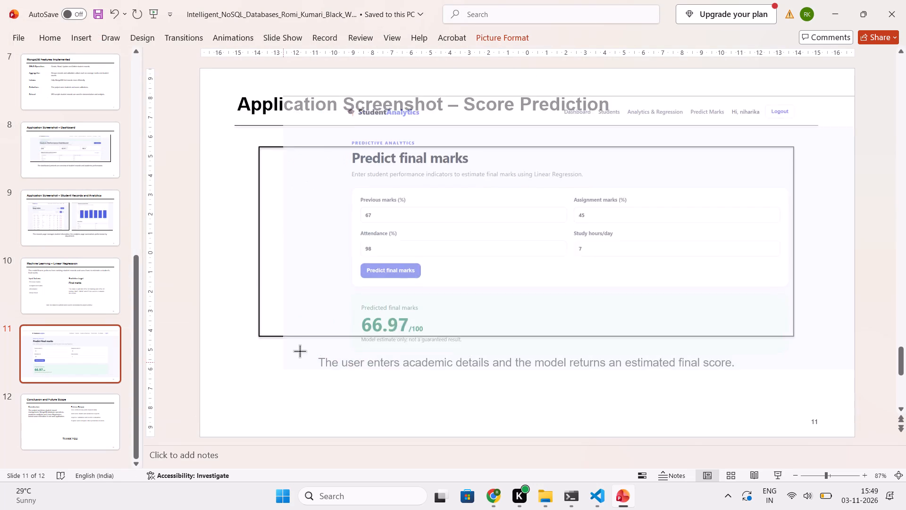
{"action": "left_click_drag", "start_coordinate": [300, 351], "coordinate": [268, 340]}
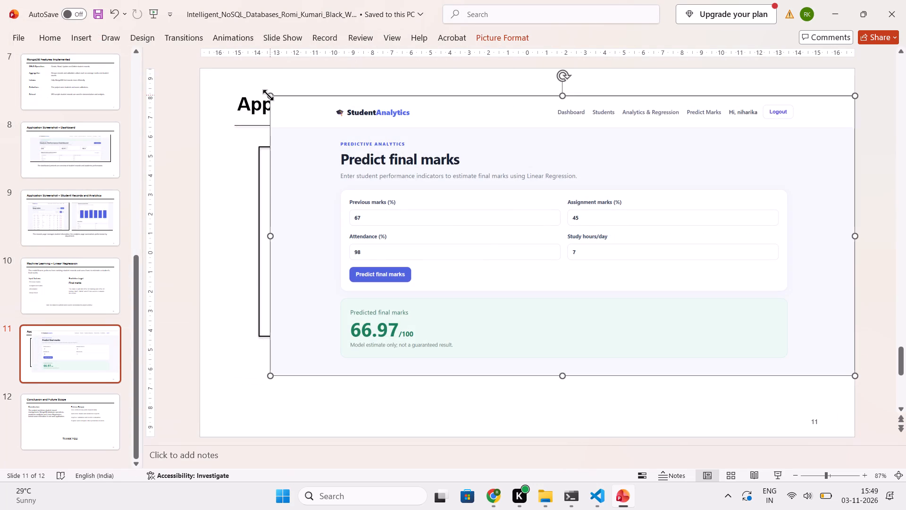
{"action": "left_click_drag", "start_coordinate": [271, 95], "coordinate": [321, 156]}
{"action": "left_click_drag", "start_coordinate": [488, 175], "coordinate": [436, 179]}
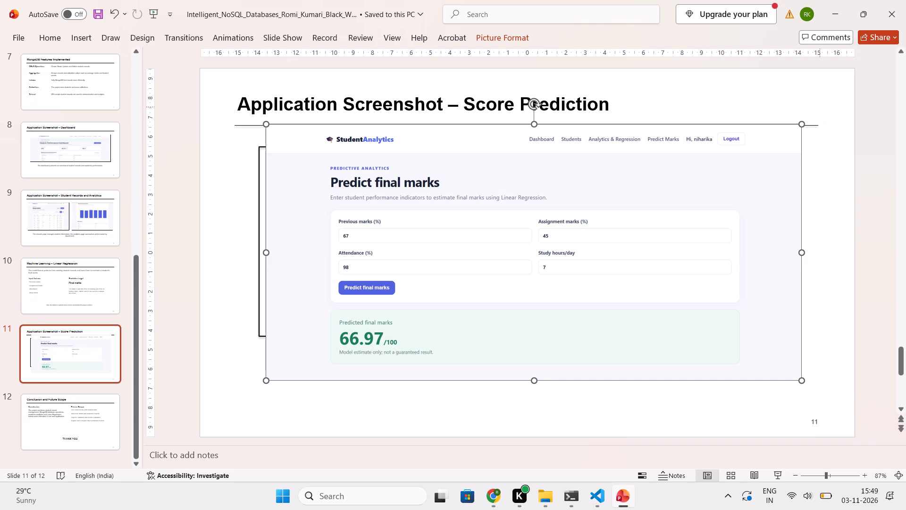
{"action": "left_click_drag", "start_coordinate": [802, 124], "coordinate": [765, 197]}
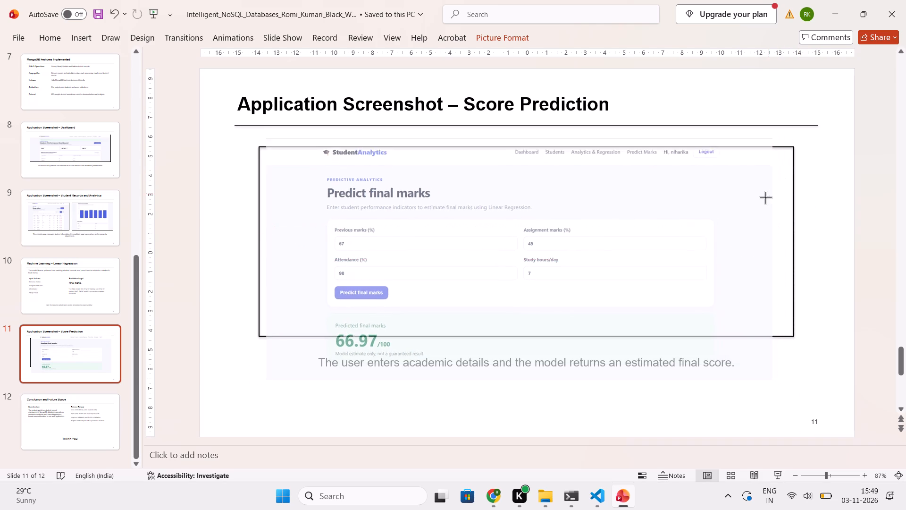
{"action": "left_click_drag", "start_coordinate": [765, 197], "coordinate": [748, 219]}
{"action": "left_click_drag", "start_coordinate": [693, 237], "coordinate": [712, 237]}
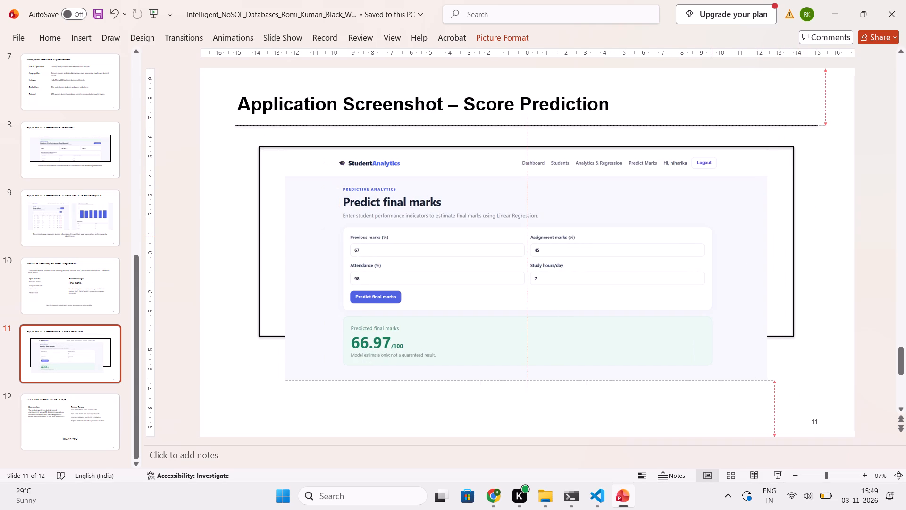
{"action": "left_click_drag", "start_coordinate": [712, 237], "coordinate": [711, 237]}
{"action": "left_click_drag", "start_coordinate": [766, 382], "coordinate": [757, 344]}
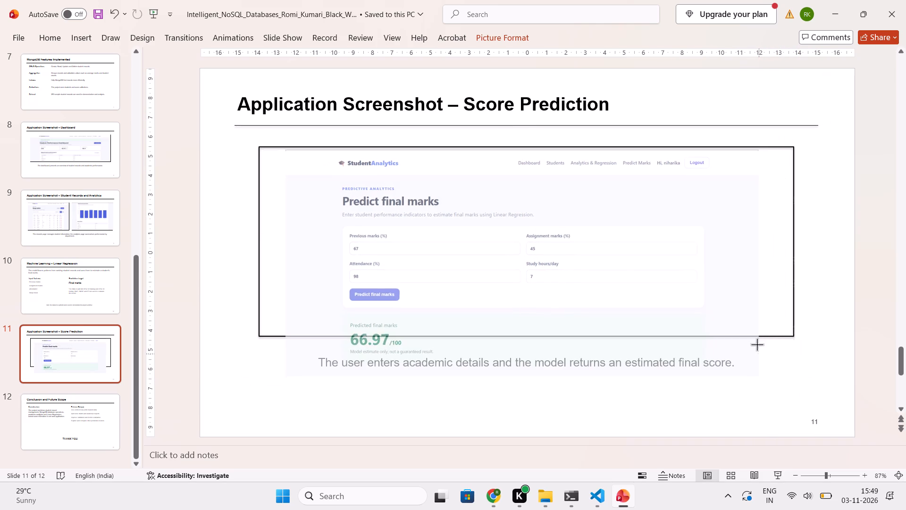
{"action": "left_click_drag", "start_coordinate": [757, 344], "coordinate": [677, 250]}
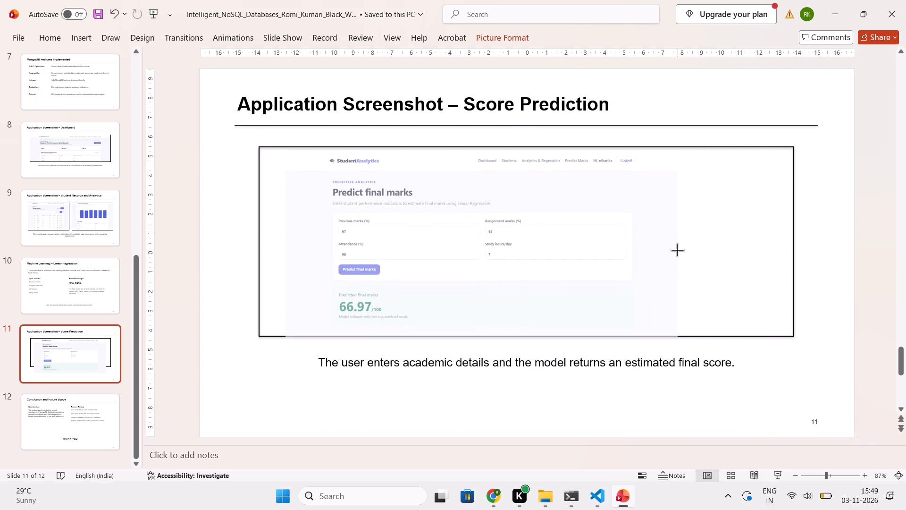
{"action": "left_click_drag", "start_coordinate": [677, 250], "coordinate": [669, 242]}
Stretch the prediction page picture to the frame's right, left and bottom edges on the Score Prediction slide.
{"action": "left_click_drag", "start_coordinate": [670, 239], "coordinate": [728, 238]}
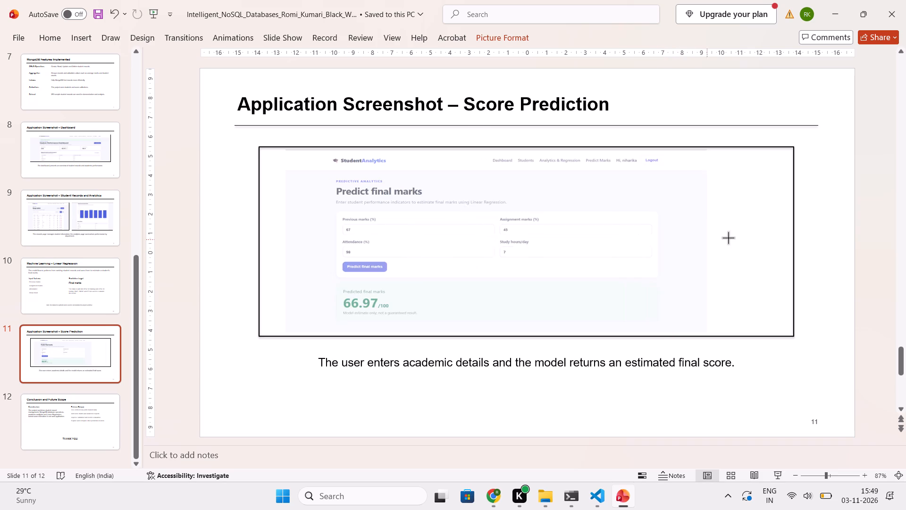
{"action": "left_click_drag", "start_coordinate": [728, 238], "coordinate": [793, 228]}
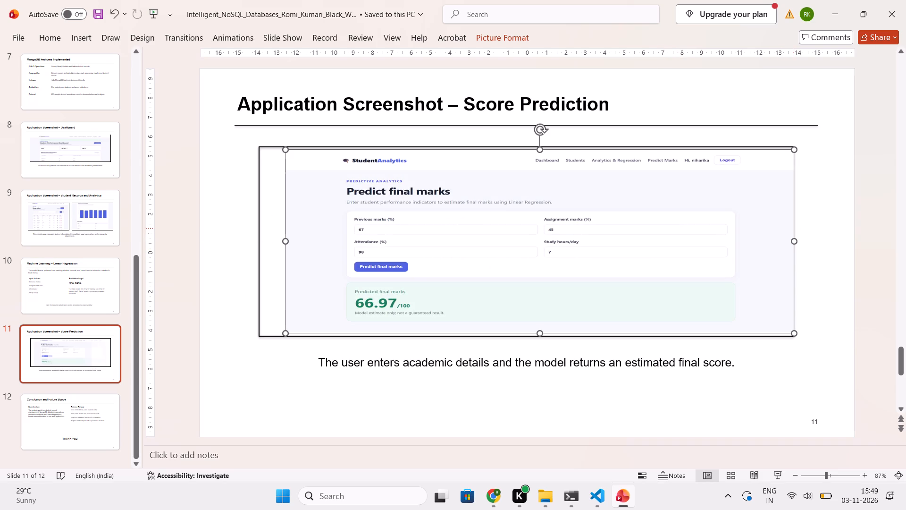
{"action": "left_click_drag", "start_coordinate": [286, 240], "coordinate": [270, 240]}
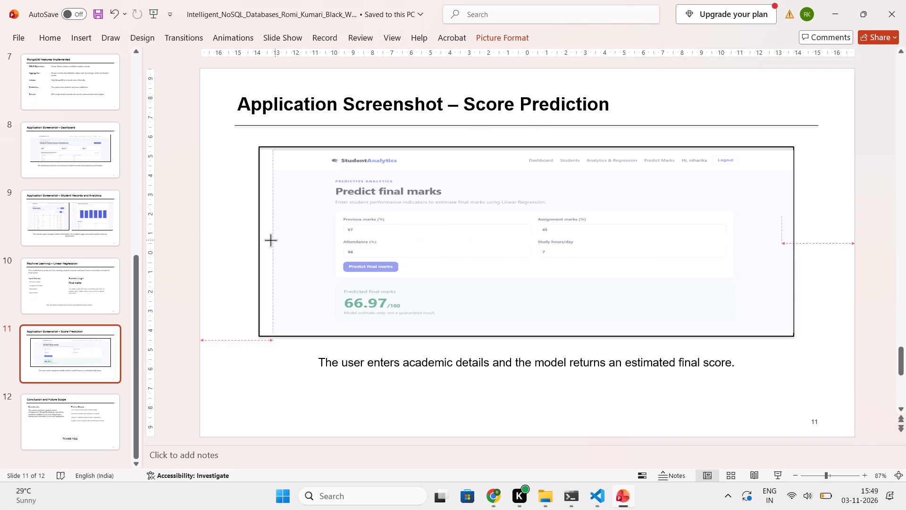
{"action": "left_click_drag", "start_coordinate": [270, 240], "coordinate": [260, 238]}
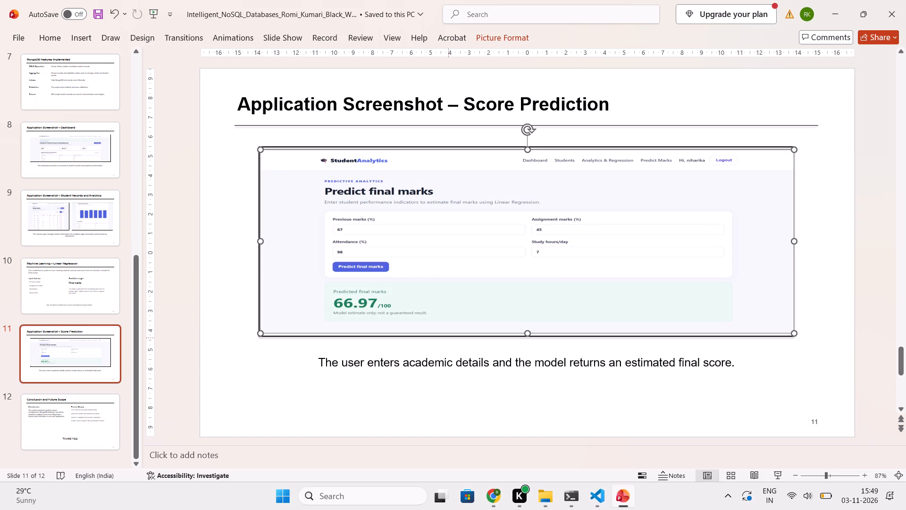
{"action": "left_click", "coordinate": [528, 332]}
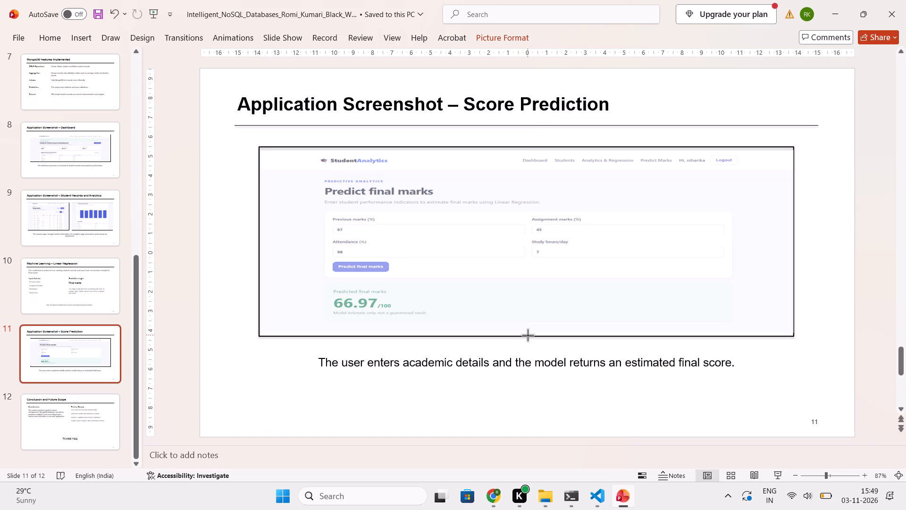
{"action": "left_click", "coordinate": [265, 425]}
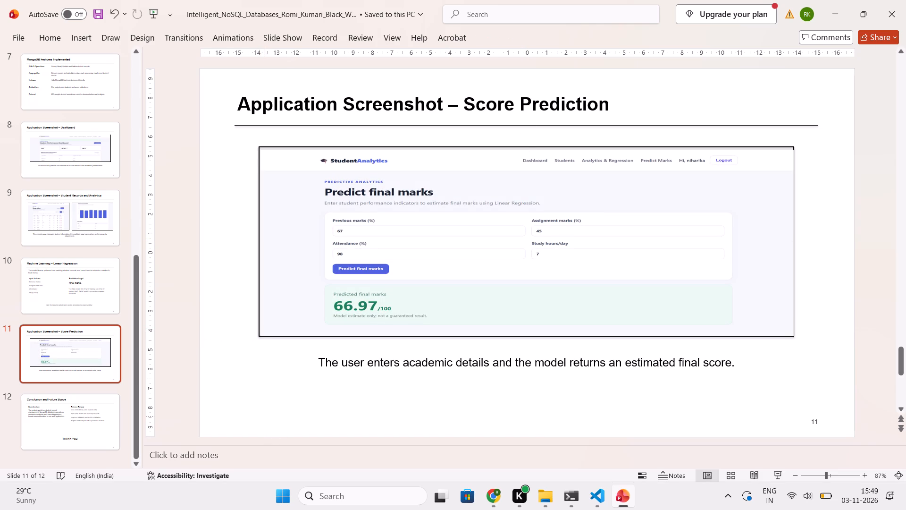
Extend the prediction page picture up to the frame's top edge and fit its lower-left corner just inside the frame.
{"action": "left_click", "coordinate": [270, 227]}
{"action": "left_click_drag", "start_coordinate": [261, 148], "coordinate": [268, 145]}
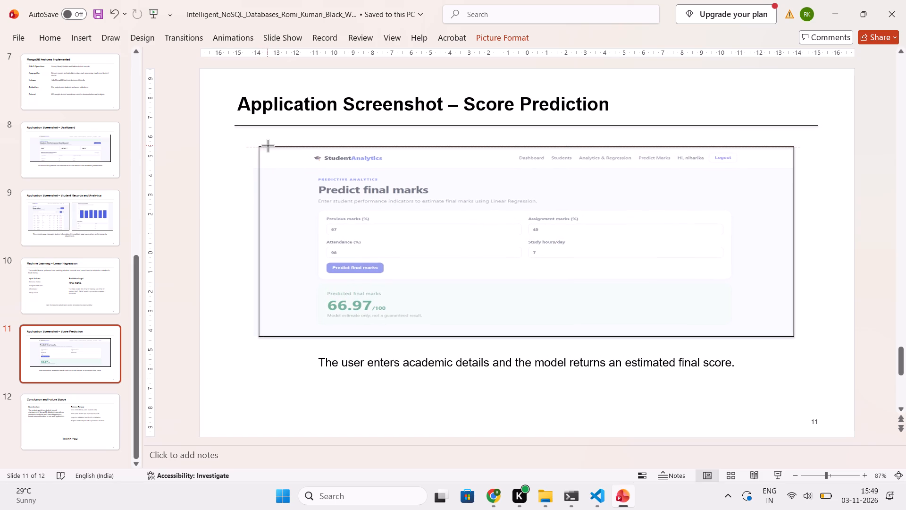
{"action": "left_click_drag", "start_coordinate": [268, 145], "coordinate": [285, 148]}
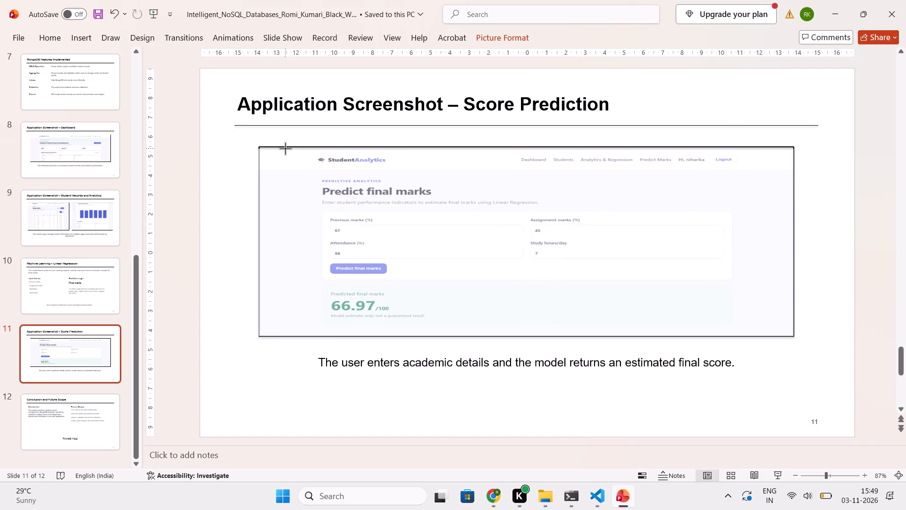
{"action": "left_click_drag", "start_coordinate": [285, 148], "coordinate": [284, 147]}
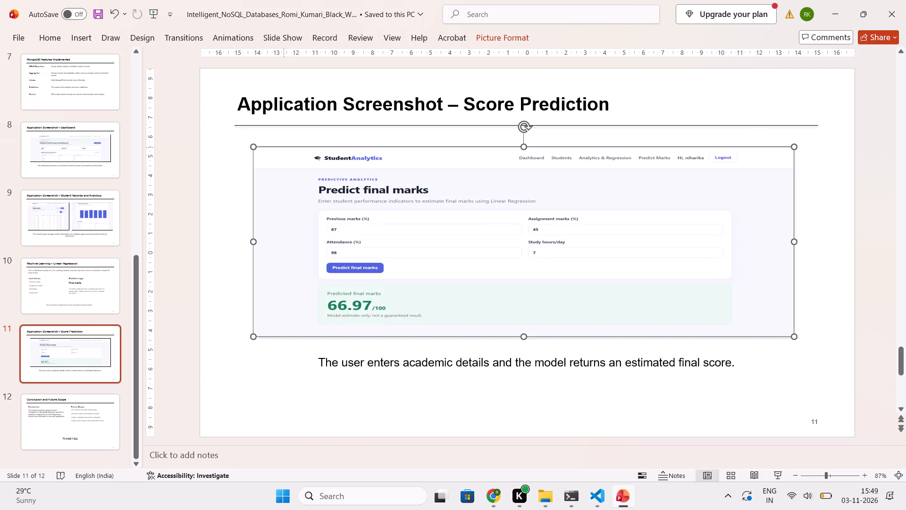
{"action": "left_click", "coordinate": [253, 346]}
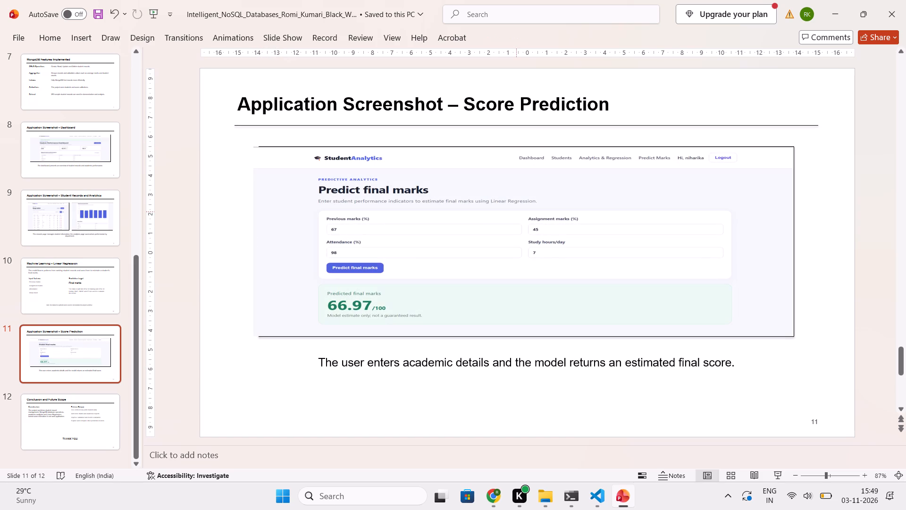
{"action": "left_click", "coordinate": [516, 212]}
{"action": "left_click_drag", "start_coordinate": [249, 338], "coordinate": [267, 331]}
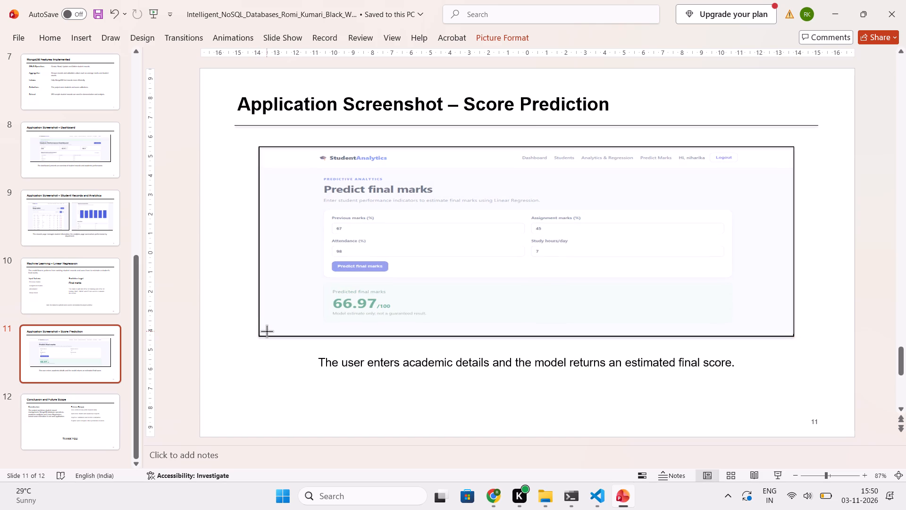
{"action": "left_click_drag", "start_coordinate": [267, 331], "coordinate": [263, 331]}
{"action": "left_click", "coordinate": [268, 384]}
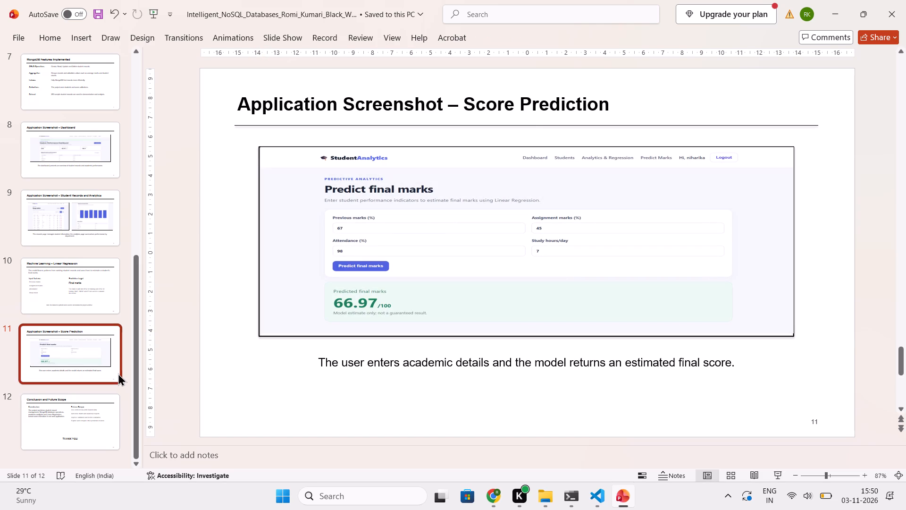
Review the slides from Conclusion and Future Scope back to MongoDB Features Implemented, checking the inserted screenshots.
{"action": "scroll", "coordinate": [118, 373], "scroll_direction": "down", "scroll_amount": 3}
{"action": "left_click", "coordinate": [89, 427]}
{"action": "left_click", "coordinate": [87, 341]}
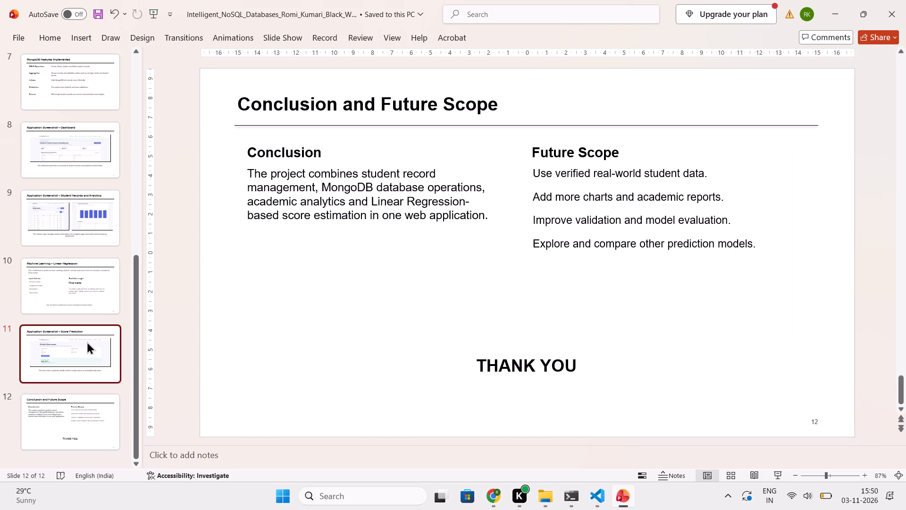
{"action": "left_click", "coordinate": [95, 252]}
{"action": "left_click", "coordinate": [99, 275]}
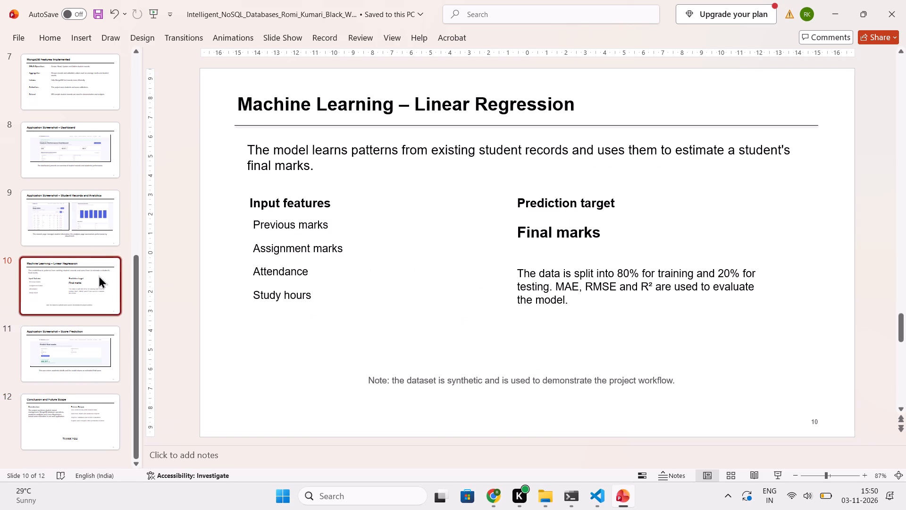
{"action": "left_click", "coordinate": [99, 222]}
{"action": "scroll", "coordinate": [99, 222], "scroll_direction": "up", "scroll_amount": 1}
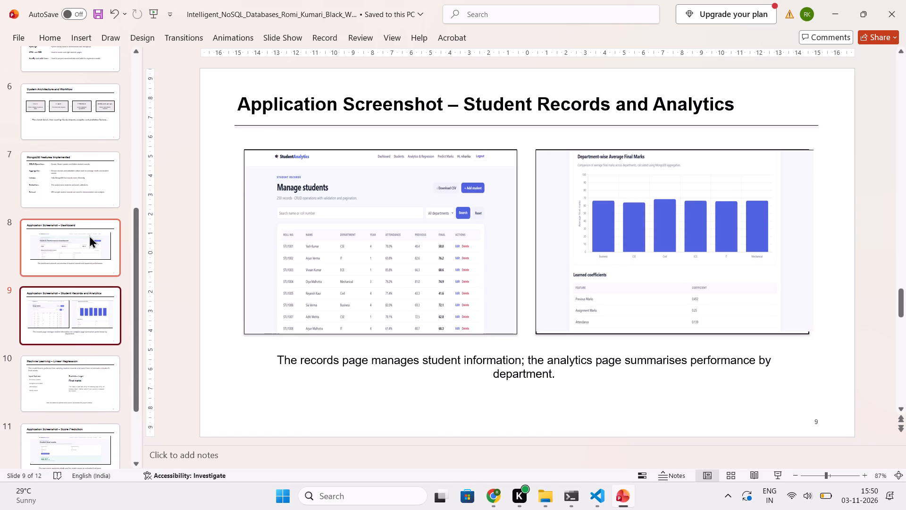
{"action": "left_click", "coordinate": [87, 247]}
{"action": "left_click", "coordinate": [78, 204]}
{"action": "scroll", "coordinate": [78, 204], "scroll_direction": "up", "scroll_amount": 3}
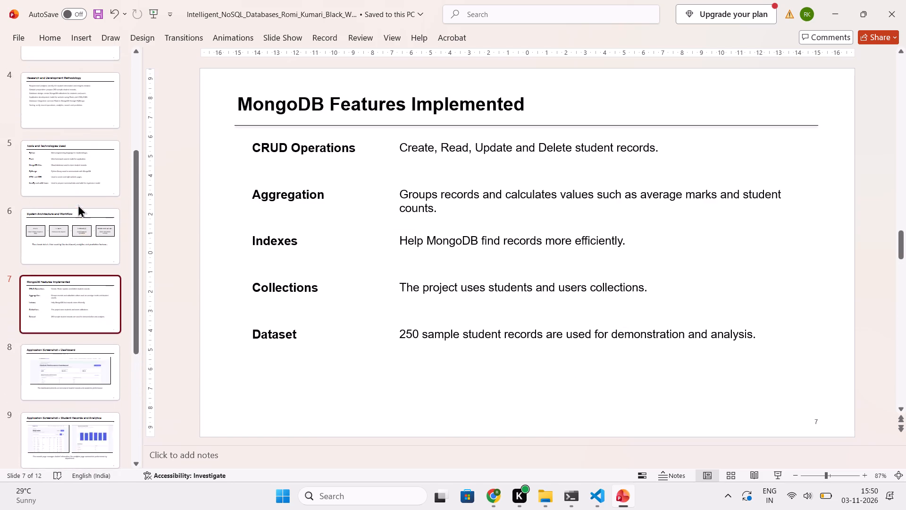
{"action": "scroll", "coordinate": [78, 204], "scroll_direction": "up", "scroll_amount": 3}
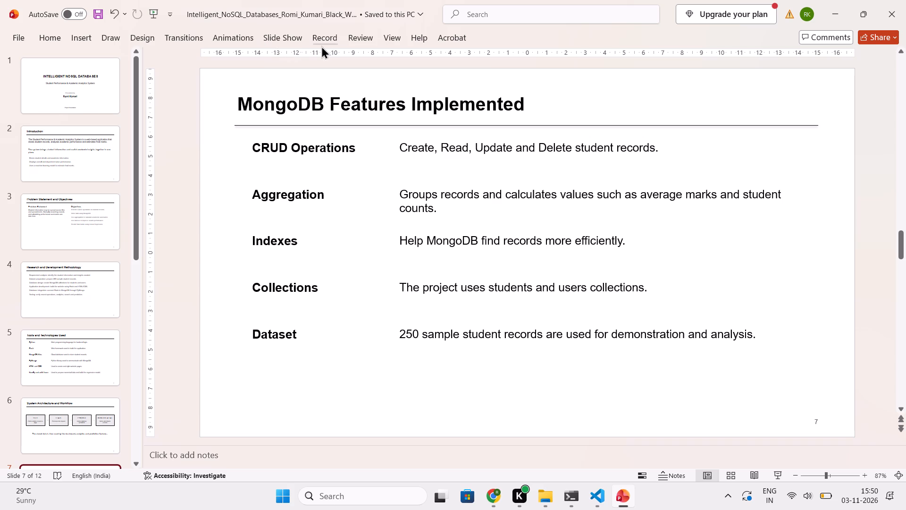
Apply the dark theme listed under This Presentation to the slides.
{"action": "left_click", "coordinate": [139, 37]}
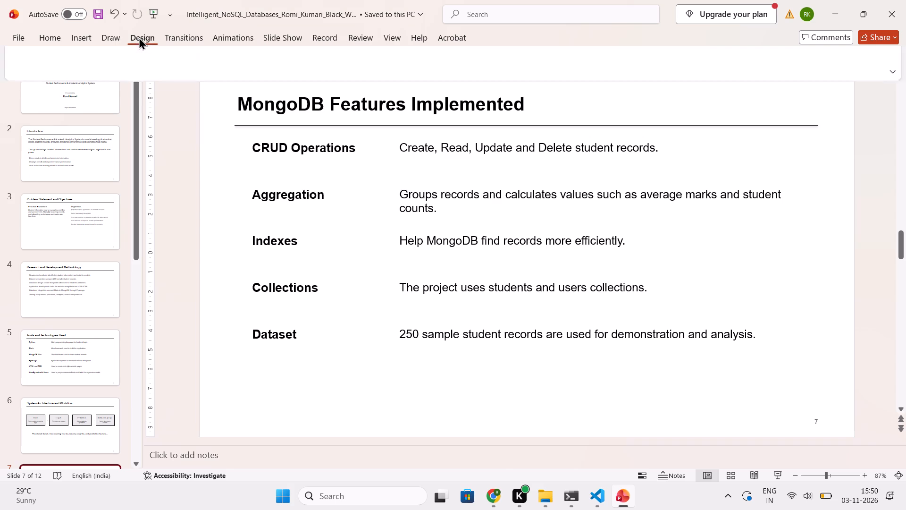
{"action": "left_click", "coordinate": [327, 78]}
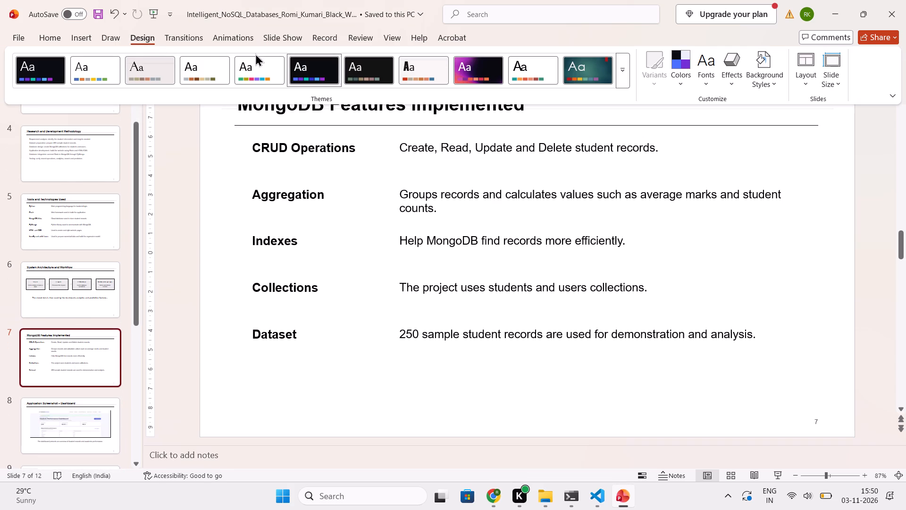
{"action": "left_click", "coordinate": [626, 68]}
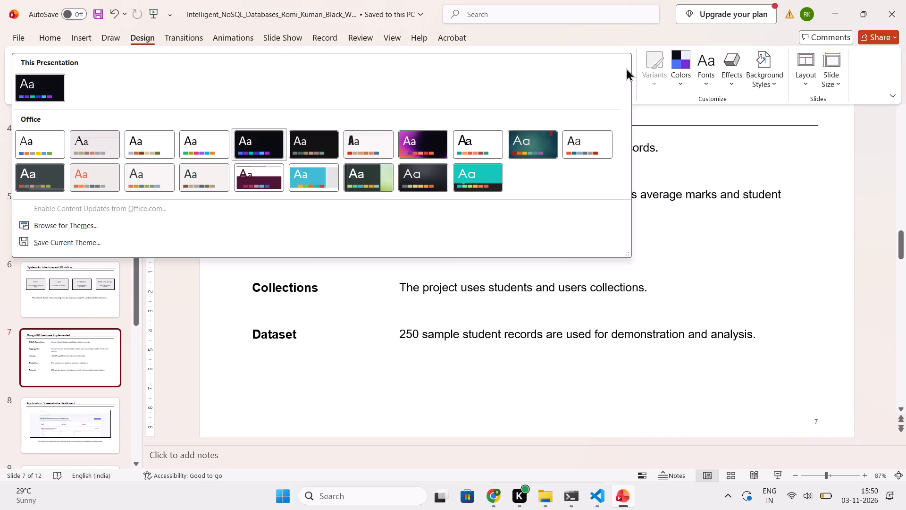
{"action": "scroll", "coordinate": [382, 200], "scroll_direction": "down", "scroll_amount": 5}
{"action": "left_click", "coordinate": [41, 93]}
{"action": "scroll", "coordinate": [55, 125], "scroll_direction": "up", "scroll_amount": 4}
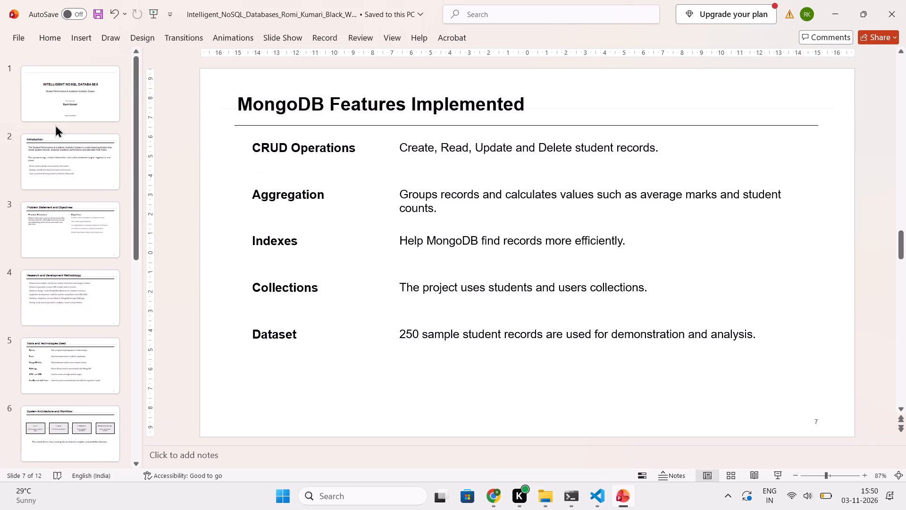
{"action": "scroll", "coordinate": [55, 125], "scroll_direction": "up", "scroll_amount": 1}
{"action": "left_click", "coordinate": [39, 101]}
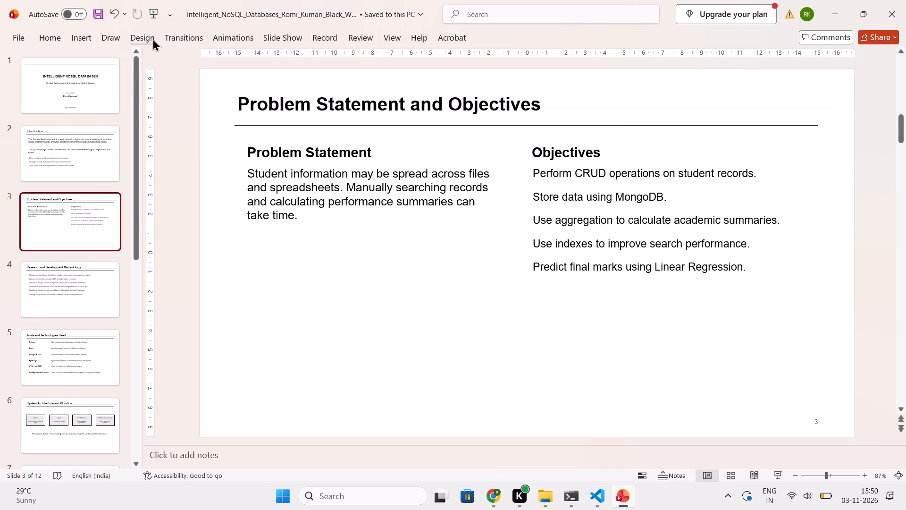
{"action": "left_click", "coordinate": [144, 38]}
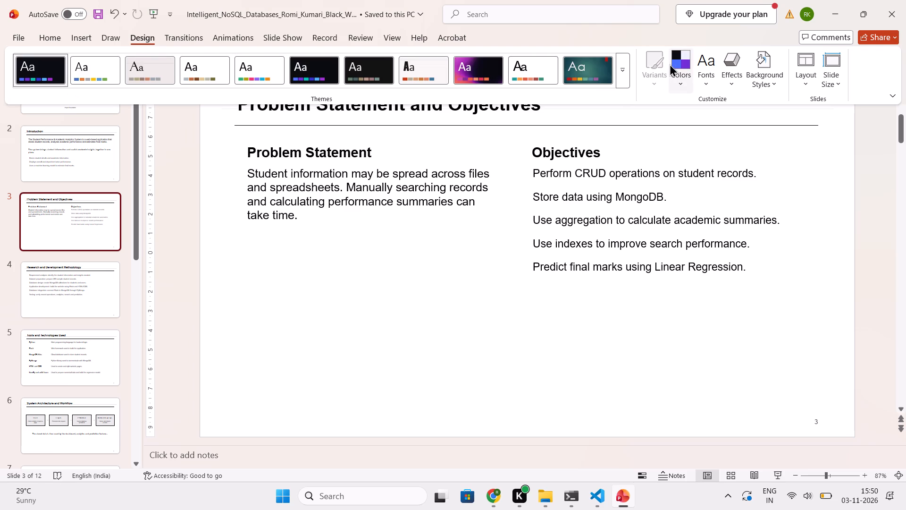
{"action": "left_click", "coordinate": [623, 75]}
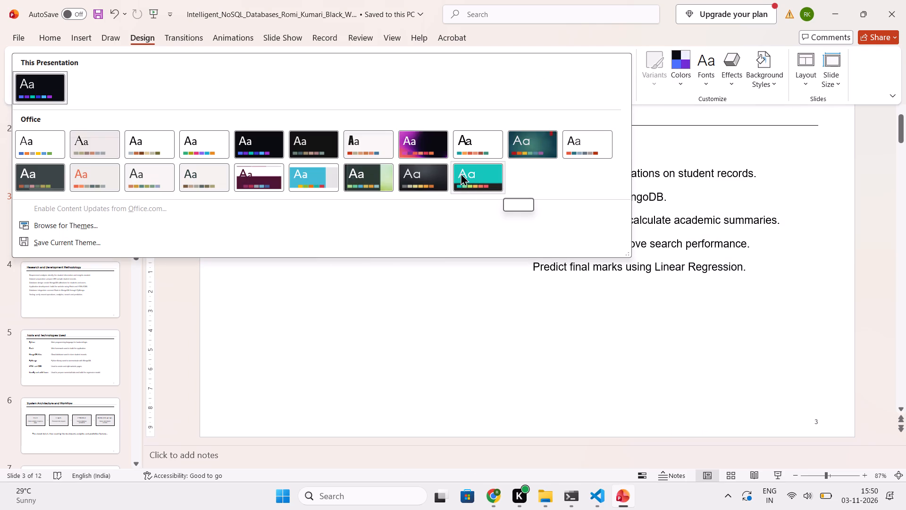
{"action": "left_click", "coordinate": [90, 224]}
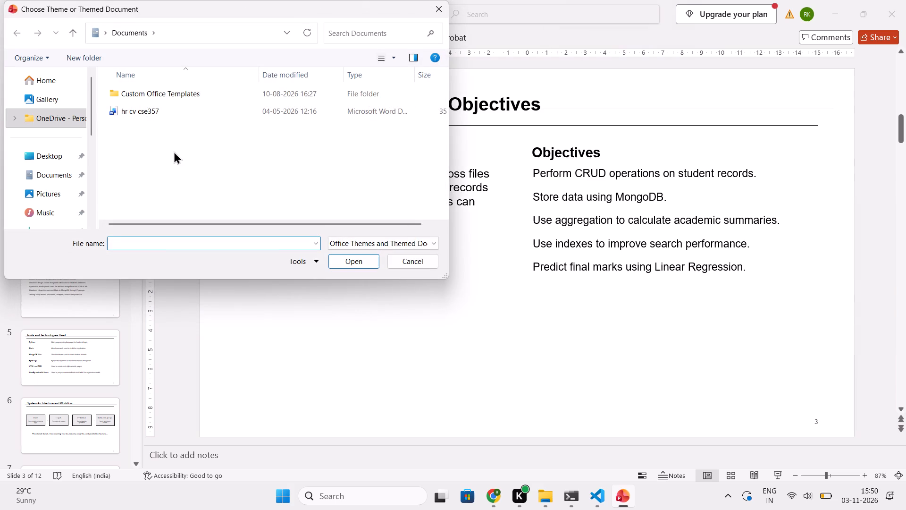
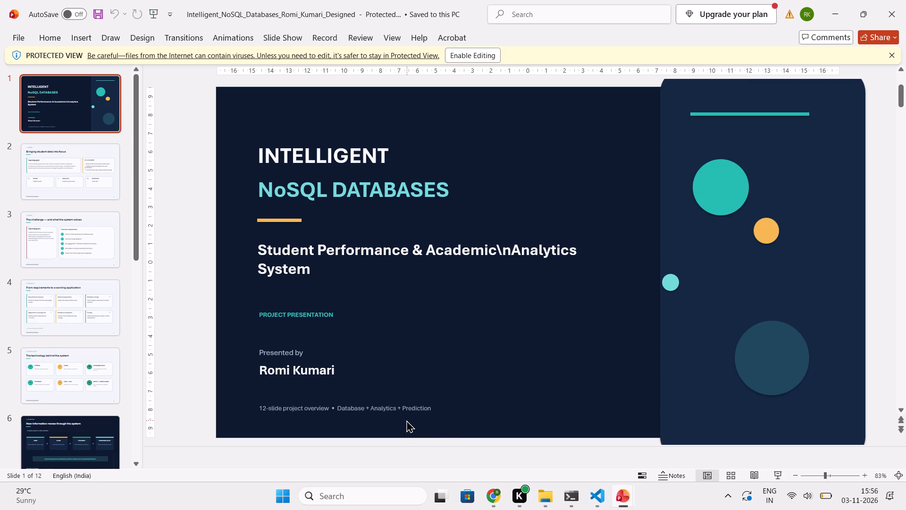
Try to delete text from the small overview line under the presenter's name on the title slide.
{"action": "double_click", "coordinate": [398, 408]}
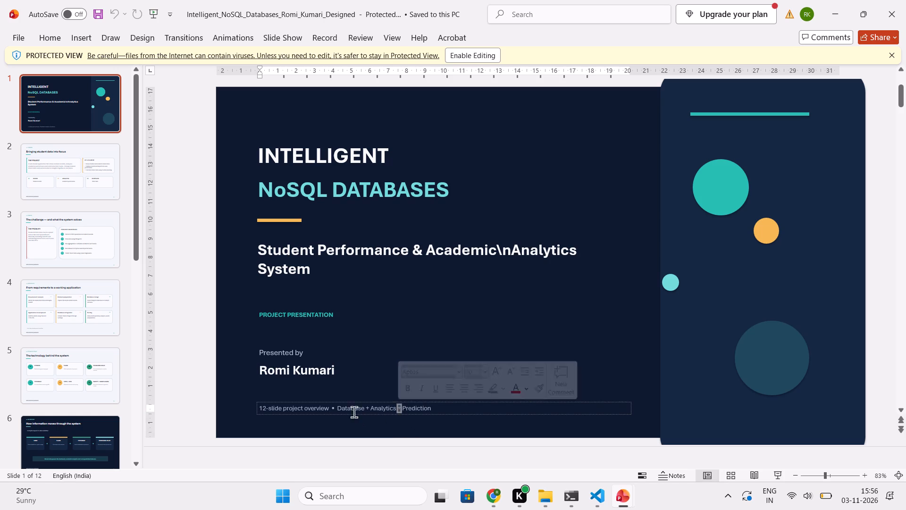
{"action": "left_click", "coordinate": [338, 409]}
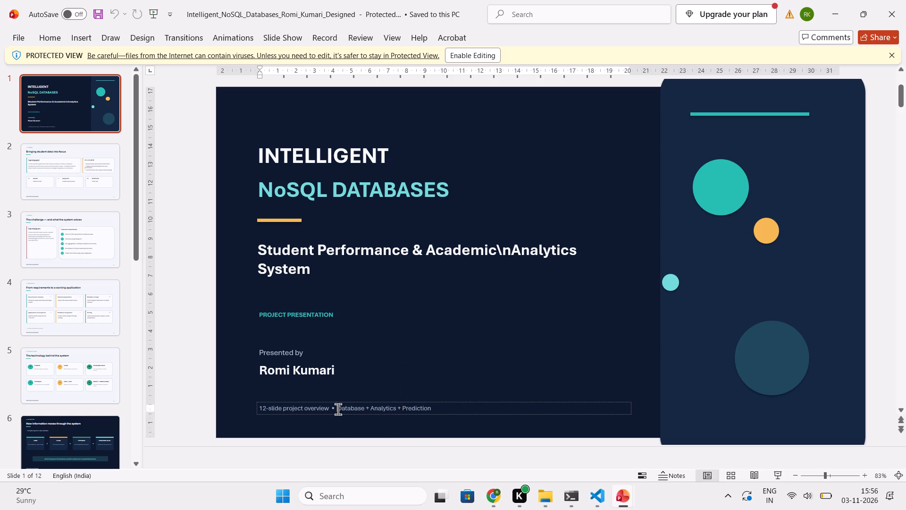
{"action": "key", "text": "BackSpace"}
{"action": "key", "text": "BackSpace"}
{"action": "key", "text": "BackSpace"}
Enable editing of the downloaded presentation.
{"action": "left_click", "coordinate": [465, 58]}
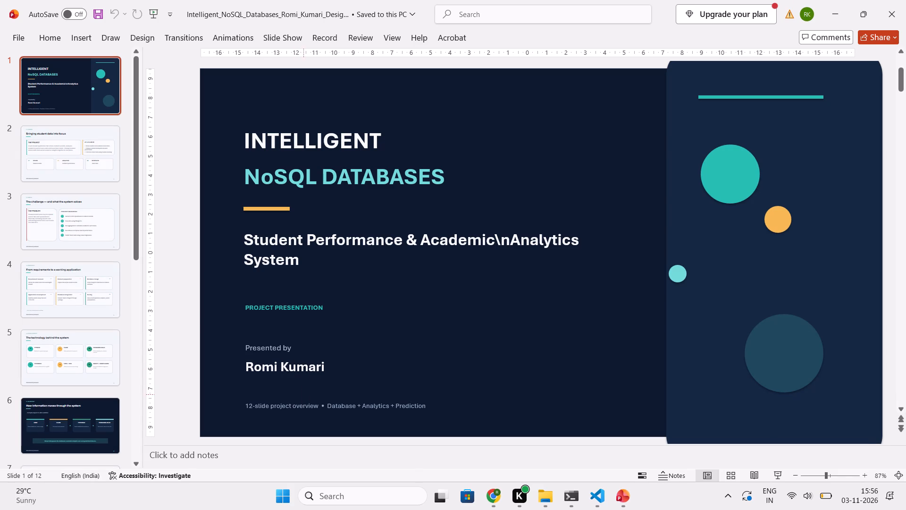
Delete the words "12-slide project overview" from the bottom text line of the title slide, keeping "Database + Analytics + Prediction".
{"action": "left_click", "coordinate": [313, 403]}
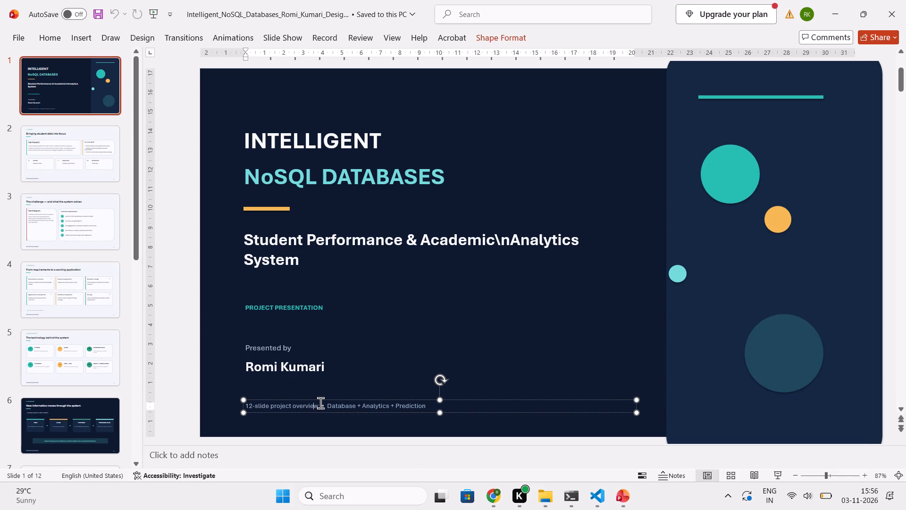
{"action": "key", "text": "Right"}
{"action": "key", "text": "BackSpace"}
{"action": "key", "text": "BackSpace"}
{"action": "key", "text": "BackSpace"}
{"action": "key", "text": "BackSpace"}
{"action": "key", "text": "BackSpace"}
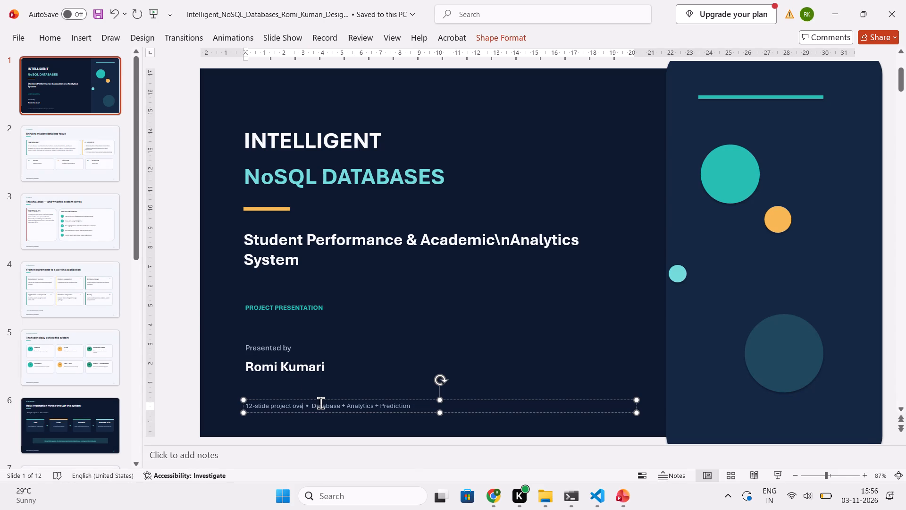
{"action": "key", "text": "BackSpace"}
{"action": "key", "text": "BackSpace"}
{"action": "key", "text": "BackSpace"}
{"action": "key", "text": "BackSpace"}
{"action": "key", "text": "BackSpace"}
{"action": "key", "text": "BackSpace"}
{"action": "key", "text": "BackSpace"}
{"action": "key", "text": "BackSpace"}
{"action": "key", "text": "BackSpace"}
{"action": "key", "text": "BackSpace"}
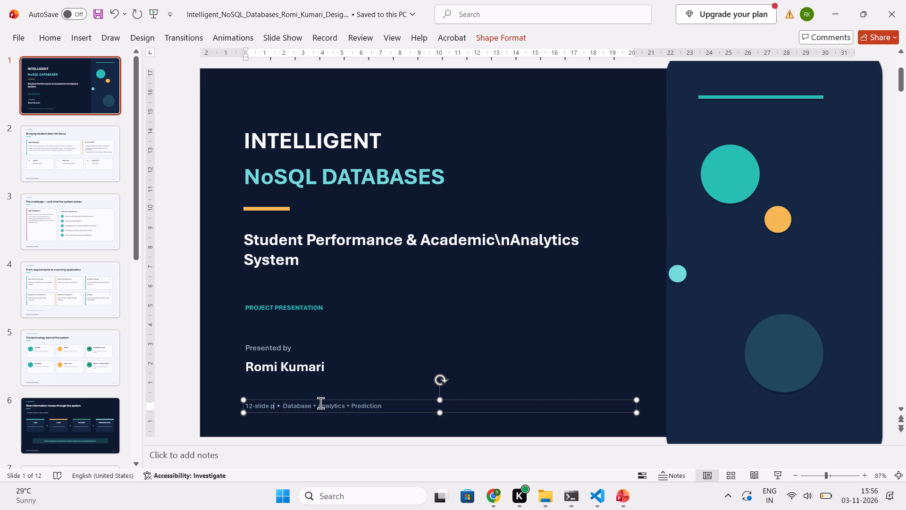
{"action": "key", "text": "BackSpace"}
{"action": "key", "text": "BackSpace"}
{"action": "key", "text": "BackSpace"}
{"action": "key", "text": "BackSpace"}
{"action": "key", "text": "BackSpace"}
{"action": "key", "text": "BackSpace"}
{"action": "key", "text": "BackSpace"}
{"action": "key", "text": "BackSpace"}
{"action": "key", "text": "BackSpace"}
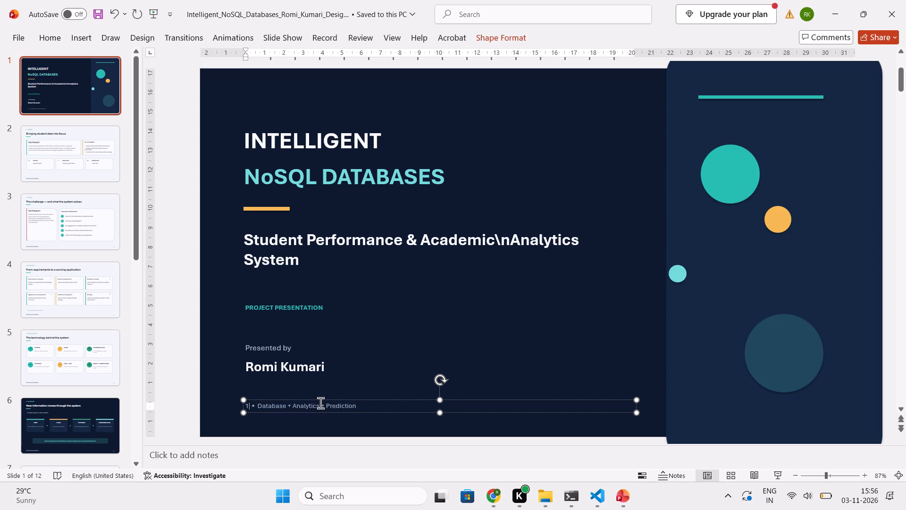
{"action": "key", "text": "BackSpace"}
Save the edited presentation.
{"action": "key", "text": "ctrl+s"}
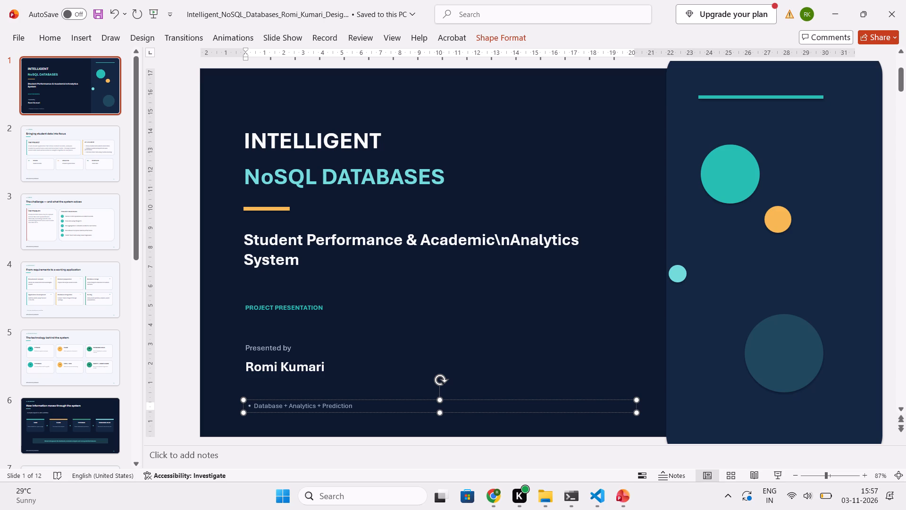
{"action": "key", "text": "Down"}
{"action": "key", "text": "Down"}
{"action": "key", "text": "Down"}
{"action": "key", "text": "ctrl+s"}
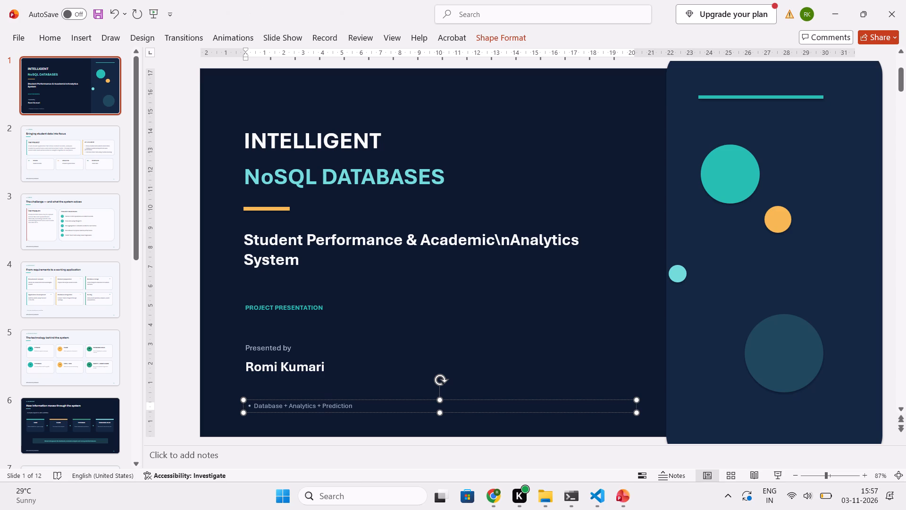
Review the redesigned slides one by one from slide 2 through slide 11, returning to slide 10.
{"action": "key", "text": "Down"}
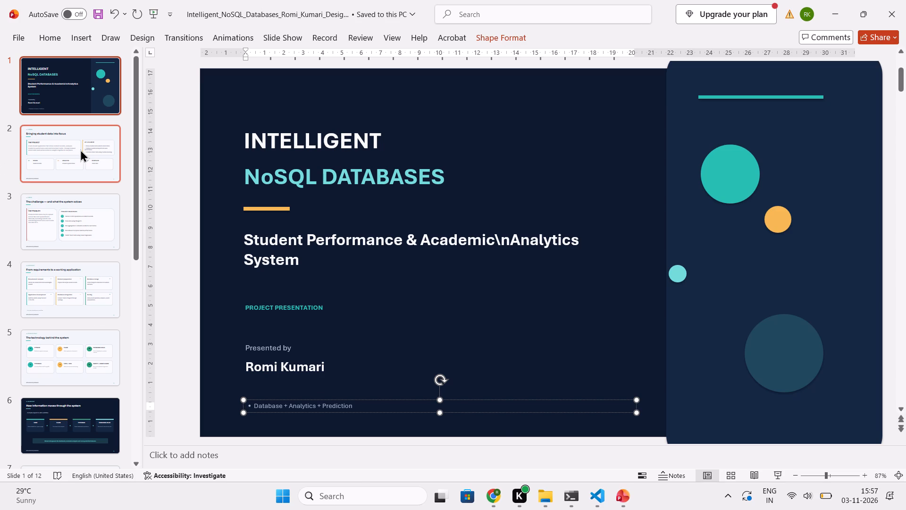
{"action": "left_click", "coordinate": [80, 149]}
{"action": "key", "text": "Down"}
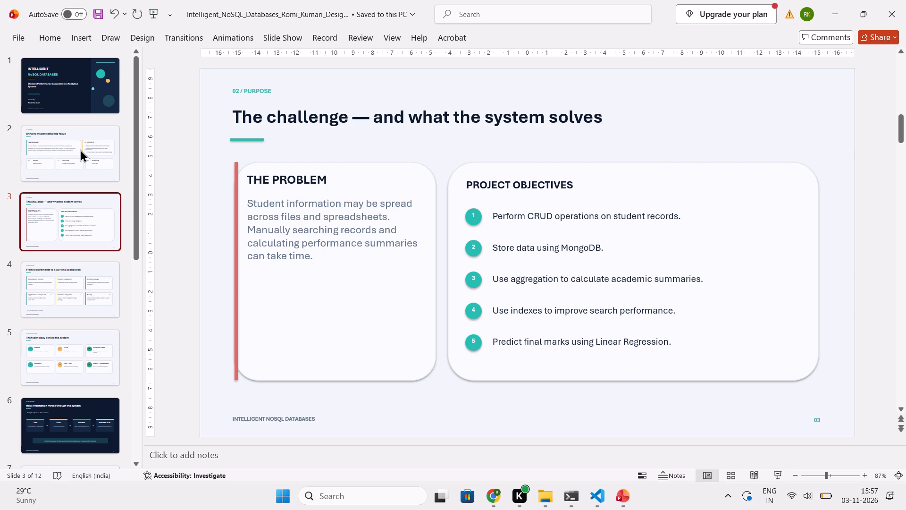
{"action": "key", "text": "Down"}
{"action": "key", "text": "Down"}
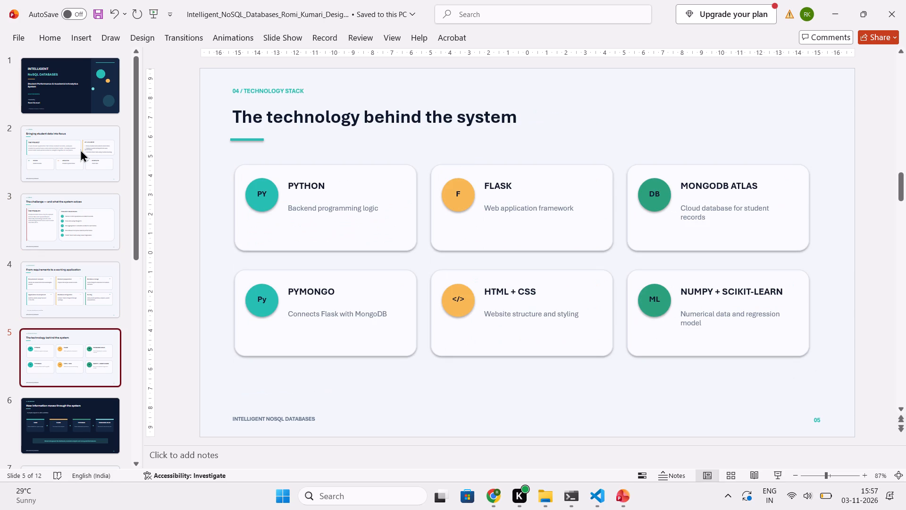
{"action": "key", "text": "Down"}
{"action": "key", "text": "Down"}
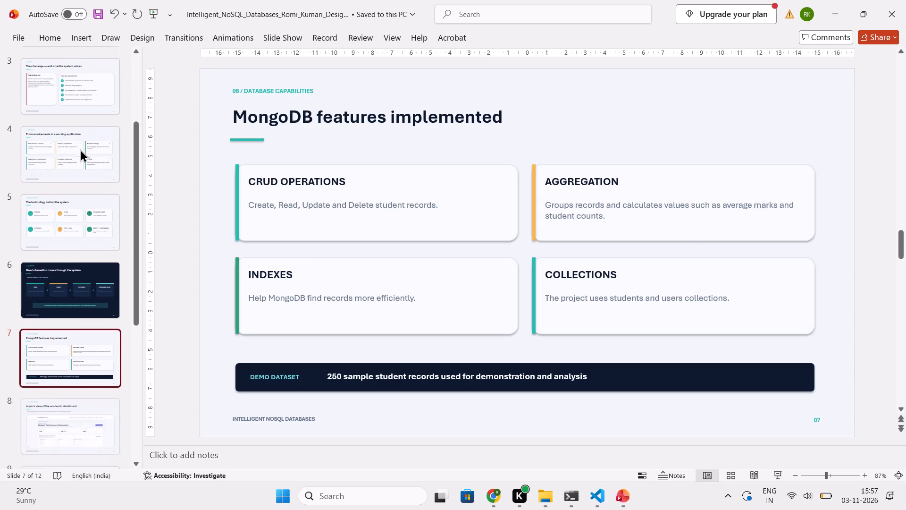
{"action": "key", "text": "Down"}
{"action": "key", "text": "Down"}
{"action": "key", "text": "Down"}
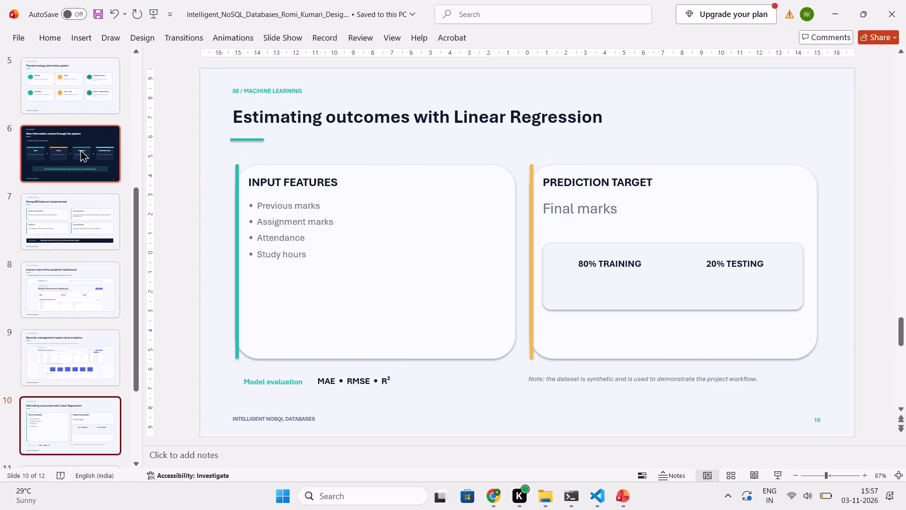
{"action": "key", "text": "Down"}
{"action": "key", "text": "Up"}
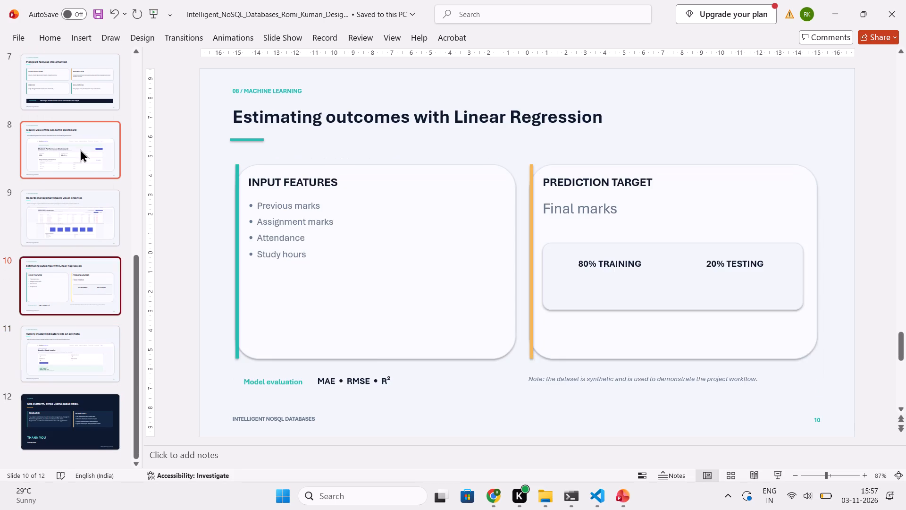
Nudge the Manage students screenshot on slide 9 slightly downward, towards the department-wise chart.
{"action": "key", "text": "Up"}
{"action": "key", "text": "Up"}
{"action": "key", "text": "Down"}
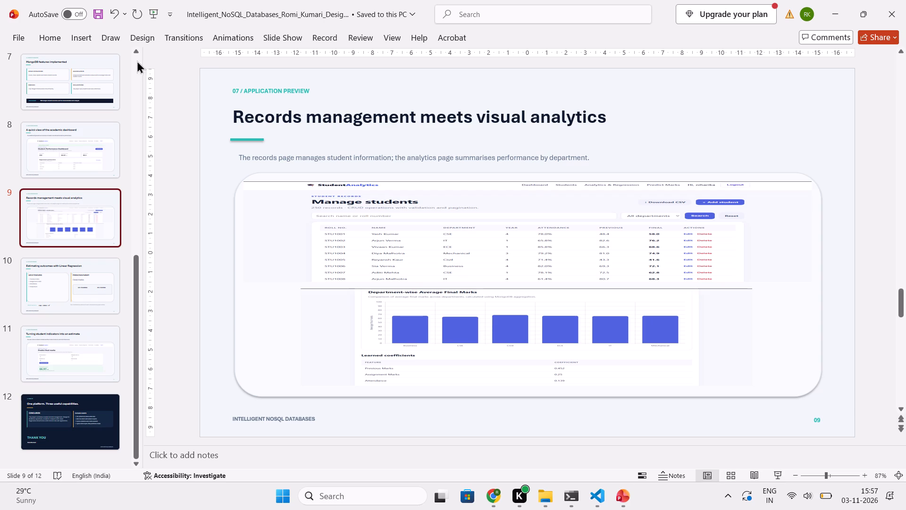
{"action": "double_click", "coordinate": [367, 231]}
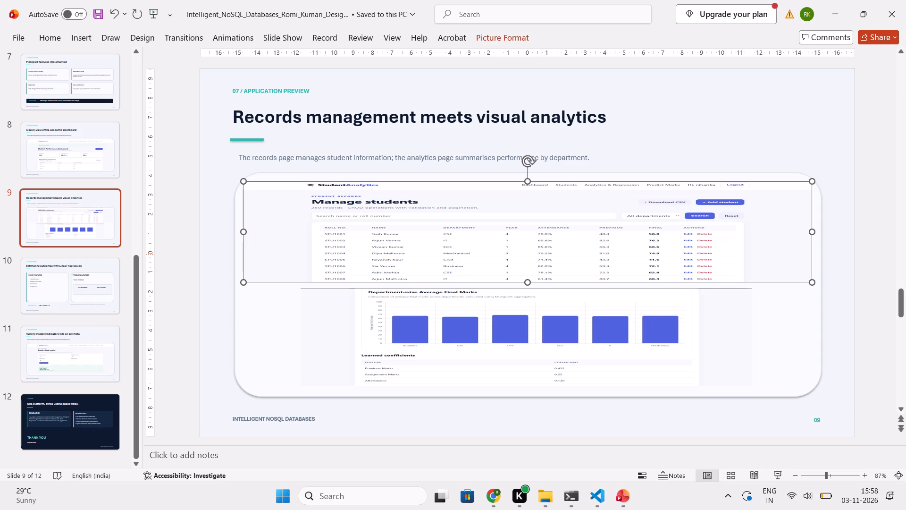
{"action": "key", "text": "Down"}
{"action": "key", "text": "Down"}
{"action": "key", "text": "Down"}
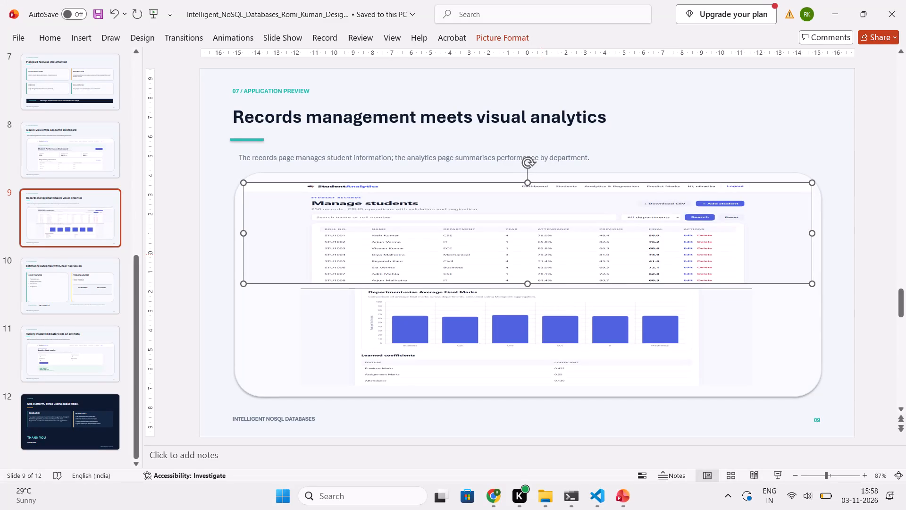
Review slides 10 and 11 and the closing slide 12.
{"action": "left_click", "coordinate": [59, 306]}
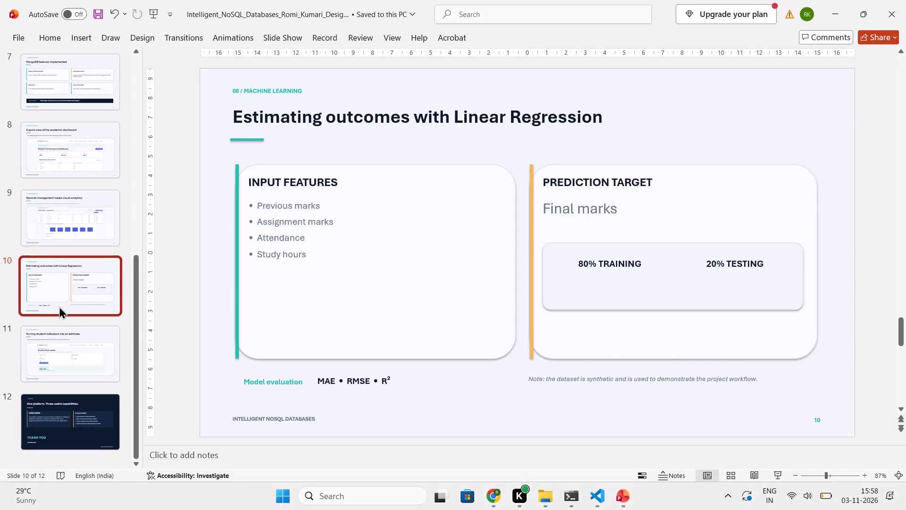
{"action": "key", "text": "Down"}
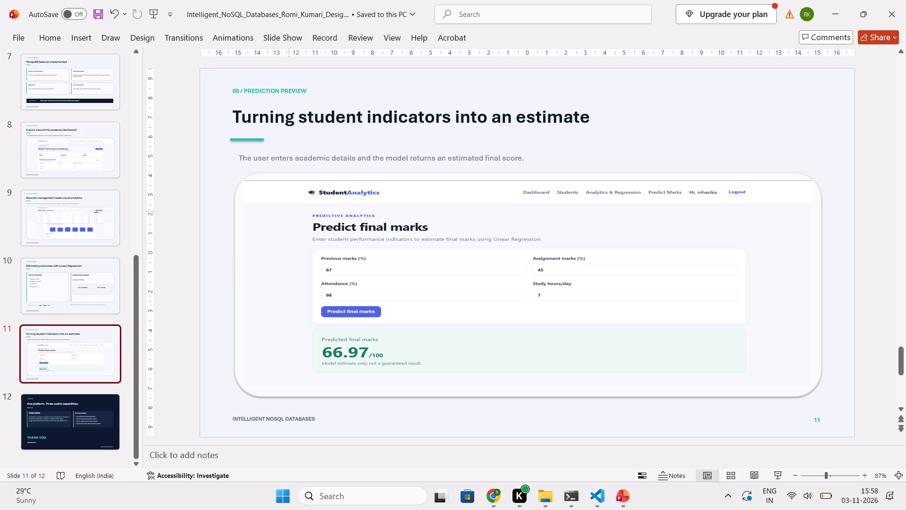
{"action": "key", "text": "Down"}
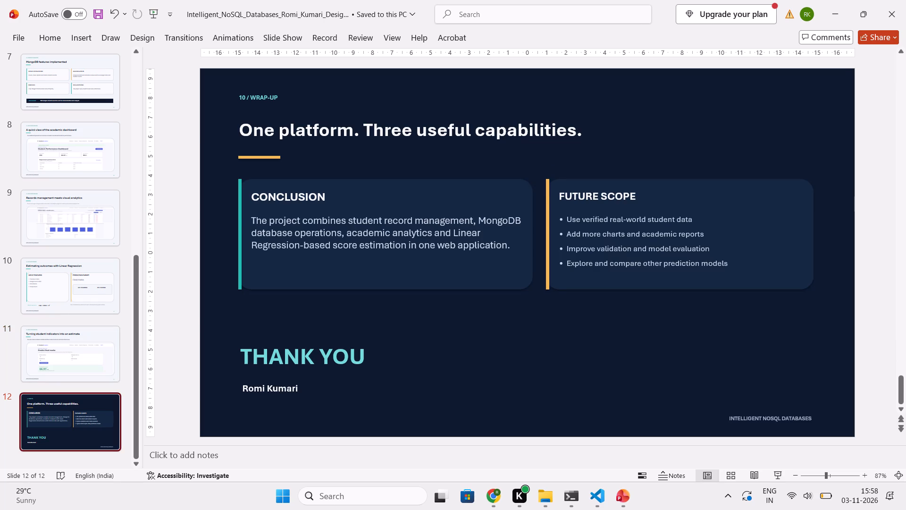
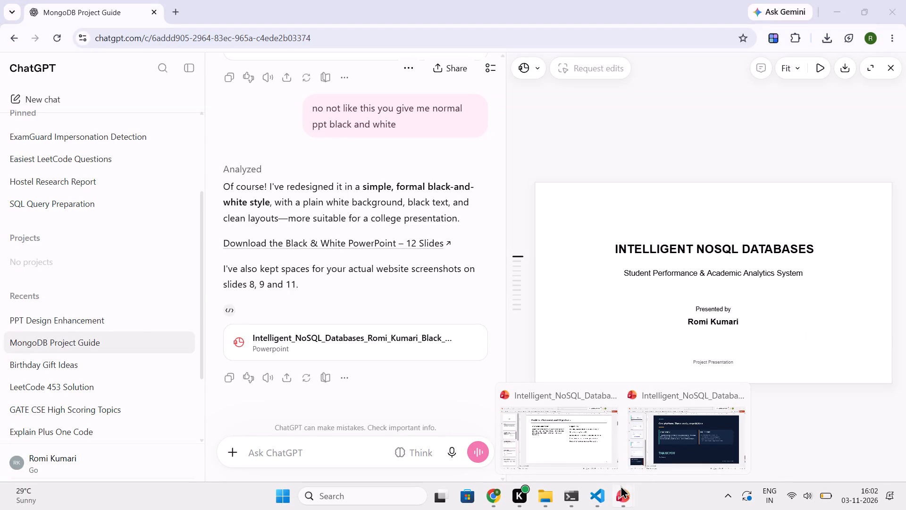
Bring up the colour-designed Intelligent NoSQL Databases presentation and look over its slide thumbnails back to the first slide.
{"action": "left_click", "coordinate": [684, 425]}
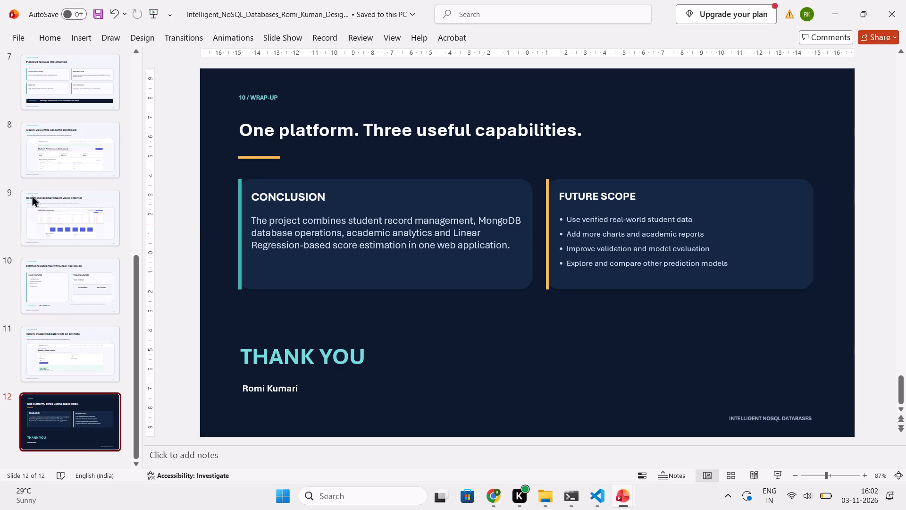
{"action": "scroll", "coordinate": [32, 195], "scroll_direction": "up", "scroll_amount": 4}
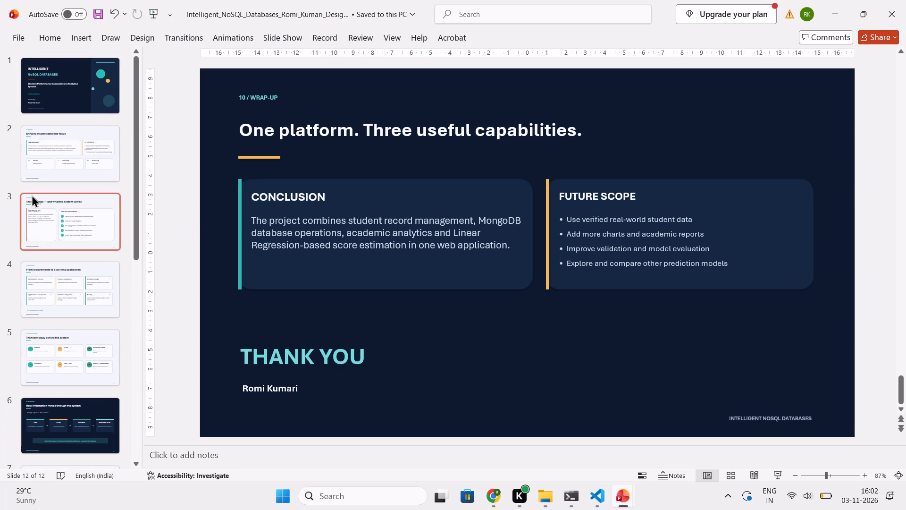
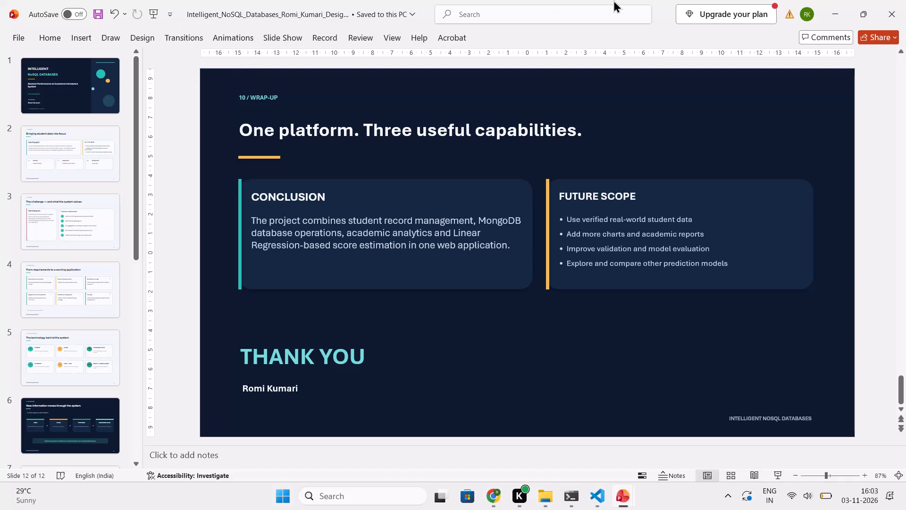
Save the changes to the colour-designed Intelligent NoSQL Databases presentation under its existing name and close it.
{"action": "left_click", "coordinate": [905, 0]}
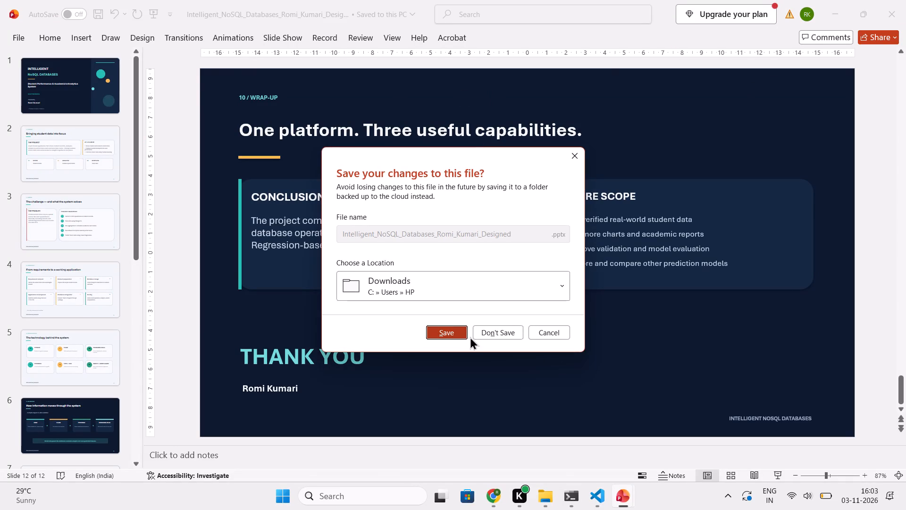
{"action": "left_click", "coordinate": [582, 151]}
{"action": "key", "text": "ctrl+s"}
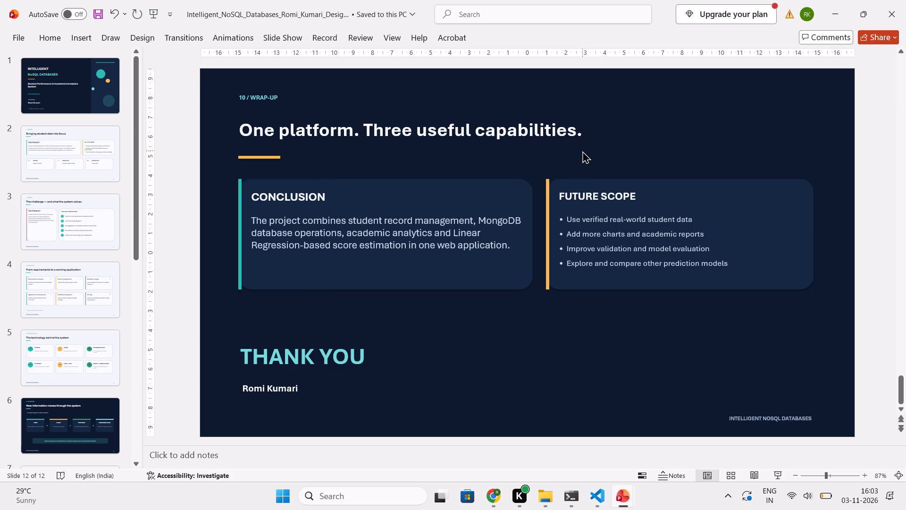
{"action": "triple_click", "coordinate": [905, 0]}
Close the Chrome window with the ChatGPT conversation and the black-and-white presentation preview.
{"action": "left_click", "coordinate": [905, 0]}
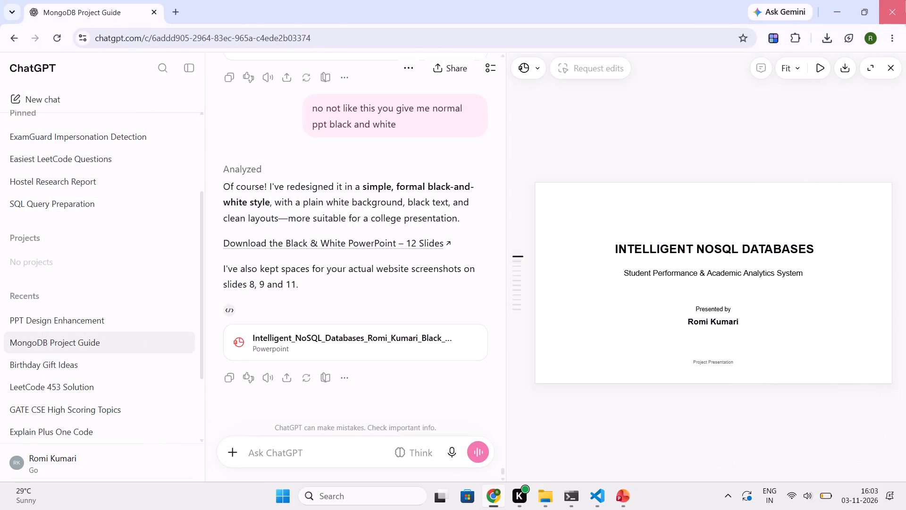
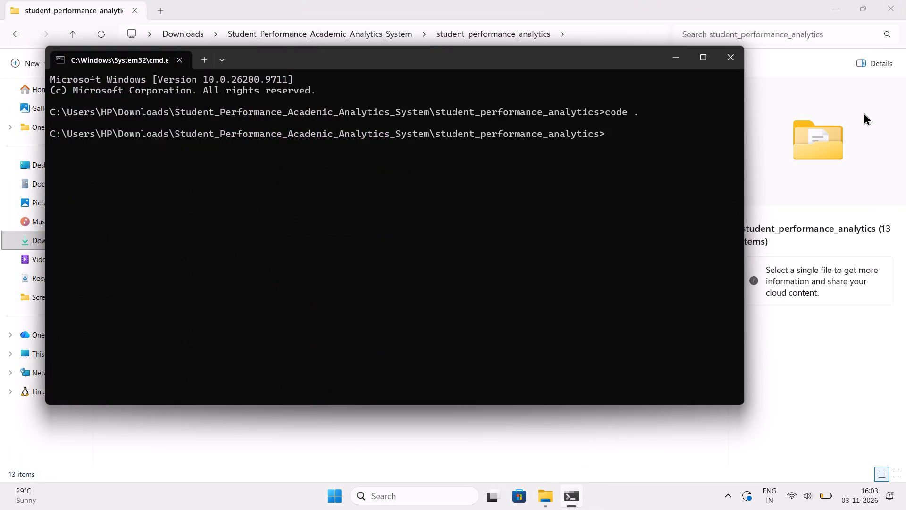
Close the Command Prompt window and the student_performance_analytics folder window.
{"action": "left_click", "coordinate": [720, 68]}
{"action": "left_click", "coordinate": [905, 0]}
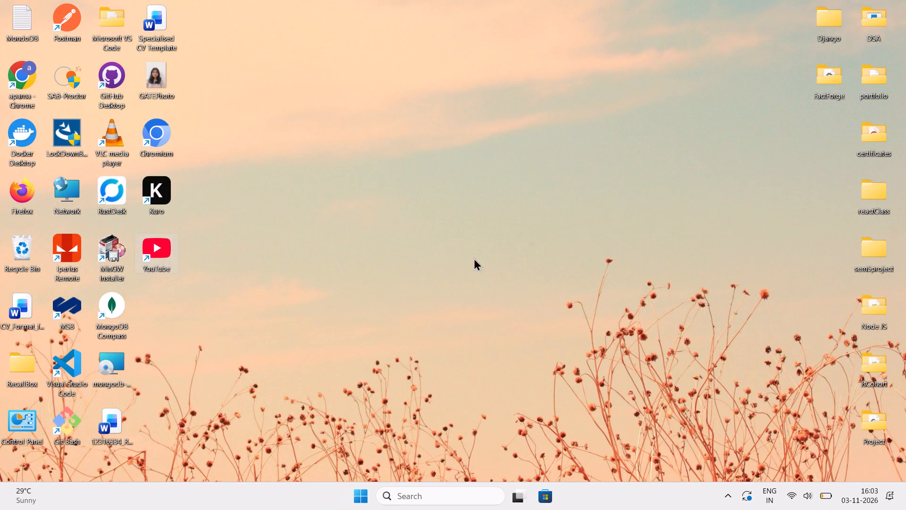
Shut down the computer from the empty desktop.
{"action": "key", "text": "alt+F4"}
{"action": "key", "text": "Return"}
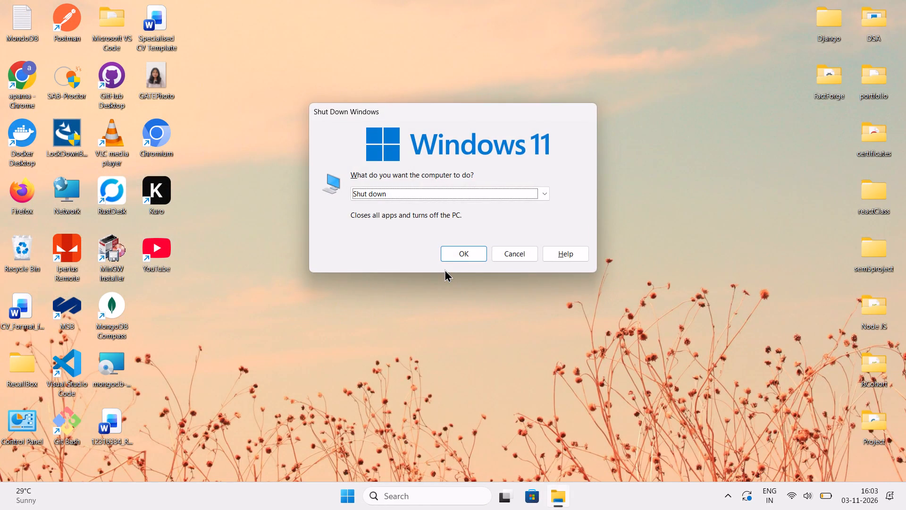